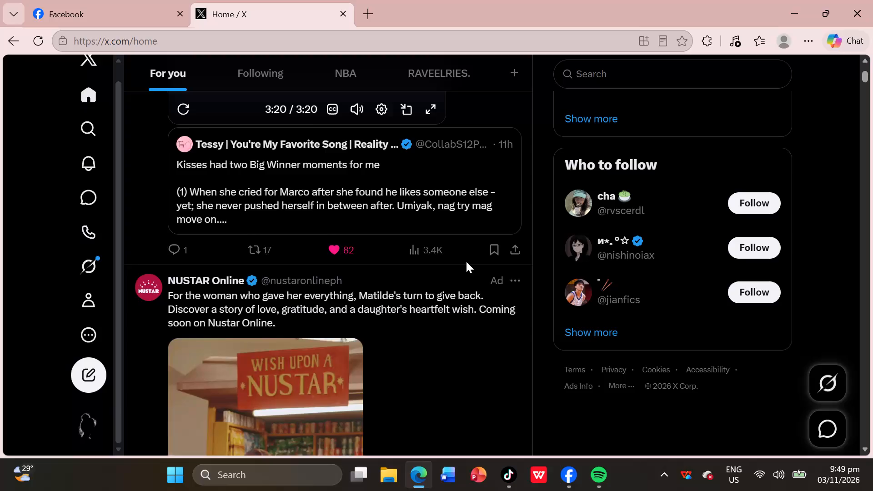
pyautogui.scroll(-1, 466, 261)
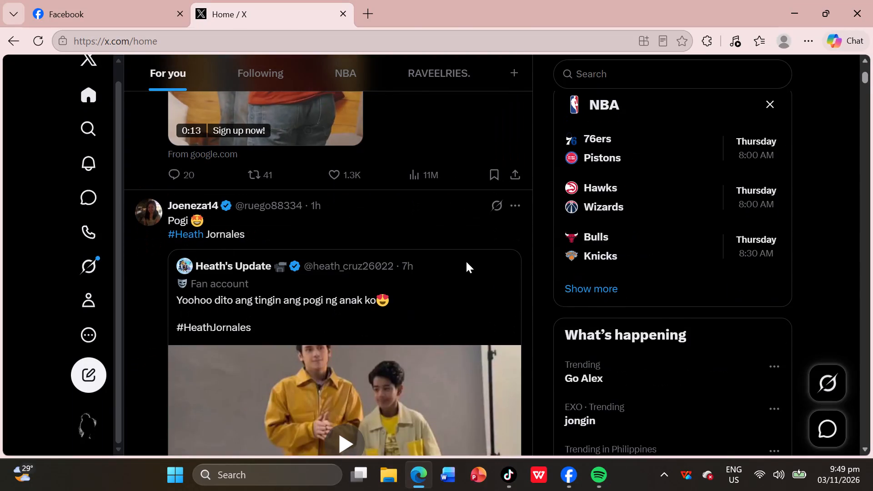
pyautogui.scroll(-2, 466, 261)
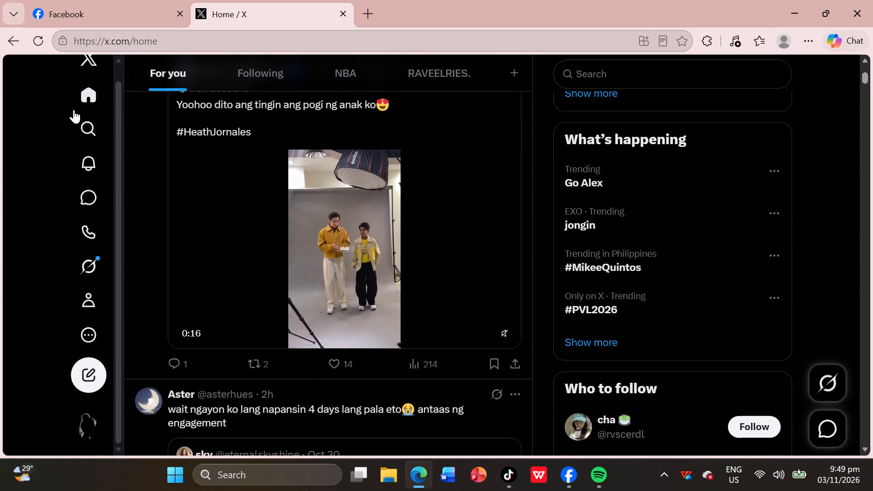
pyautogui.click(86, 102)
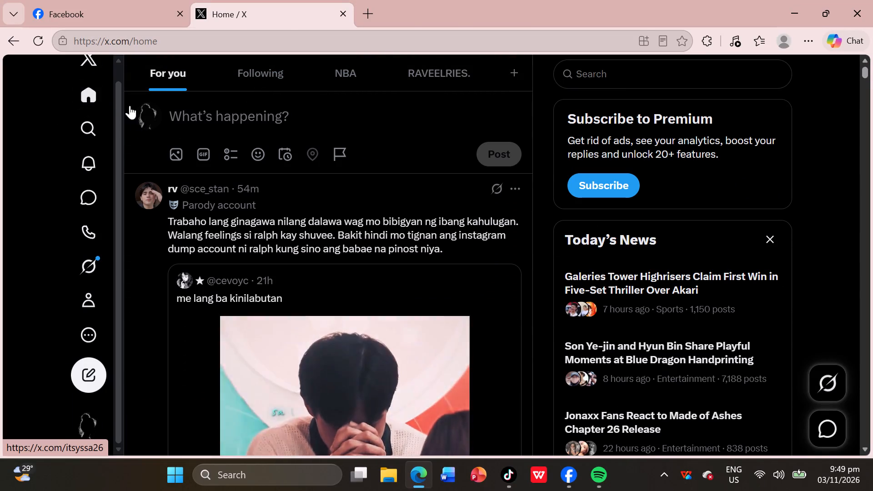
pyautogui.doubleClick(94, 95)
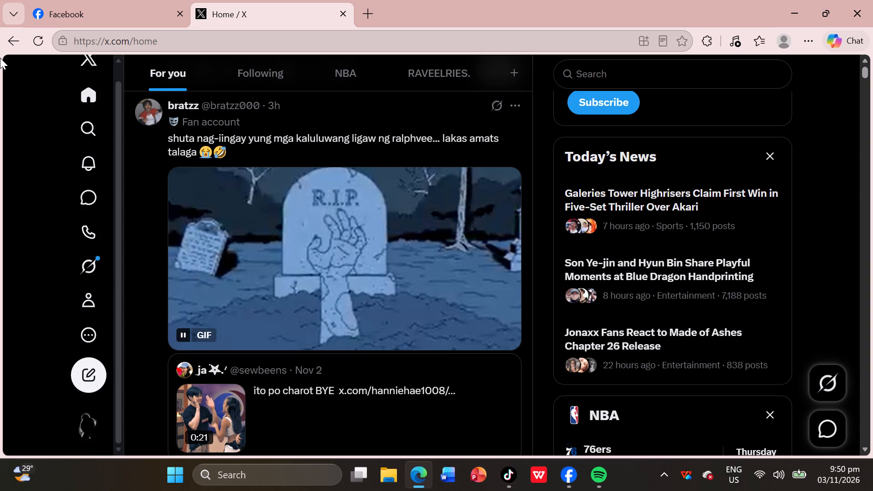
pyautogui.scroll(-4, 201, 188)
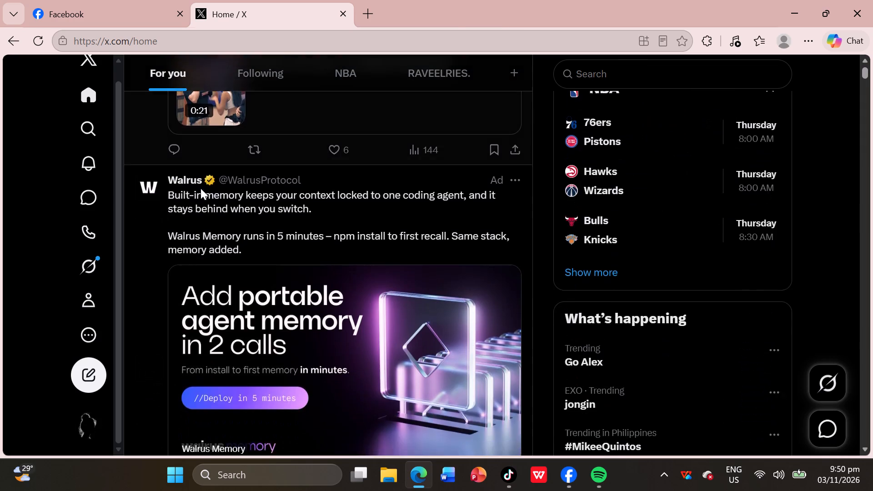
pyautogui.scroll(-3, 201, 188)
# Open Instagram in a new browser tab.
pyautogui.hotkey('ctrl', 't')
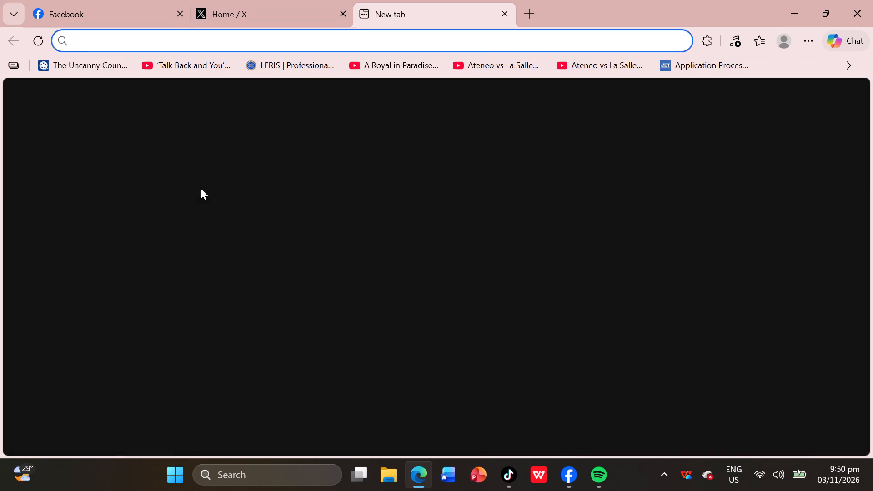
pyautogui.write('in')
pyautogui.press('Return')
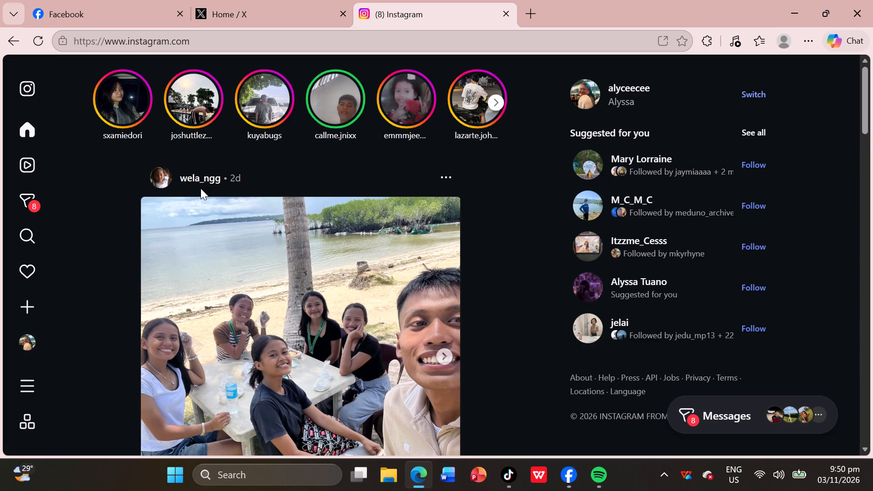
pyautogui.rightClick(201, 188)
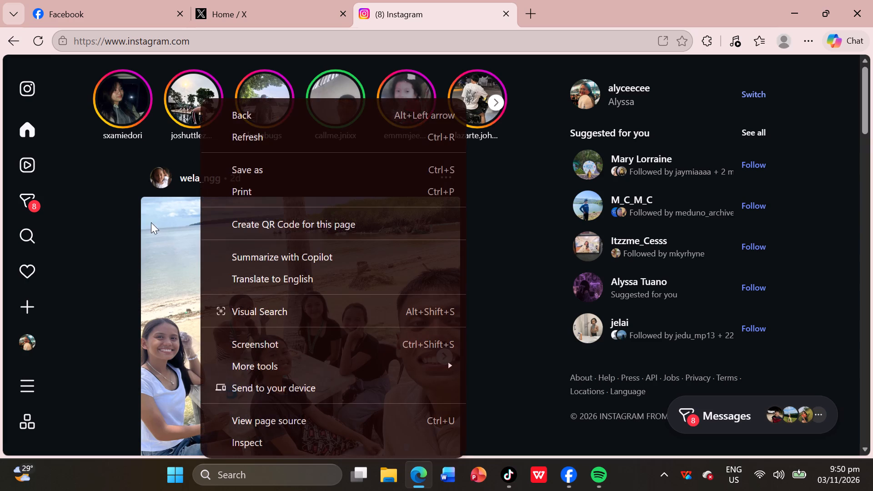
pyautogui.click(110, 215)
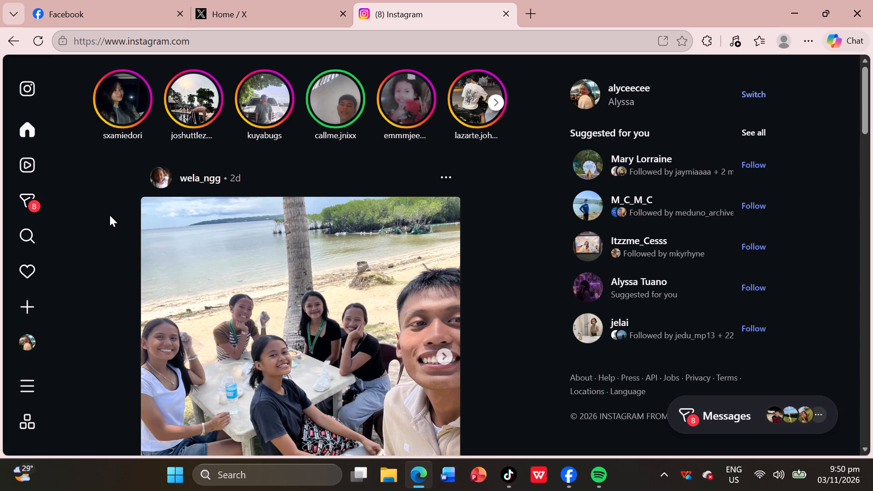
# Open the ateneombt profile from its Game Day post in the feed and leave the messages pop-up closed.
pyautogui.scroll(-1, 205, 204)
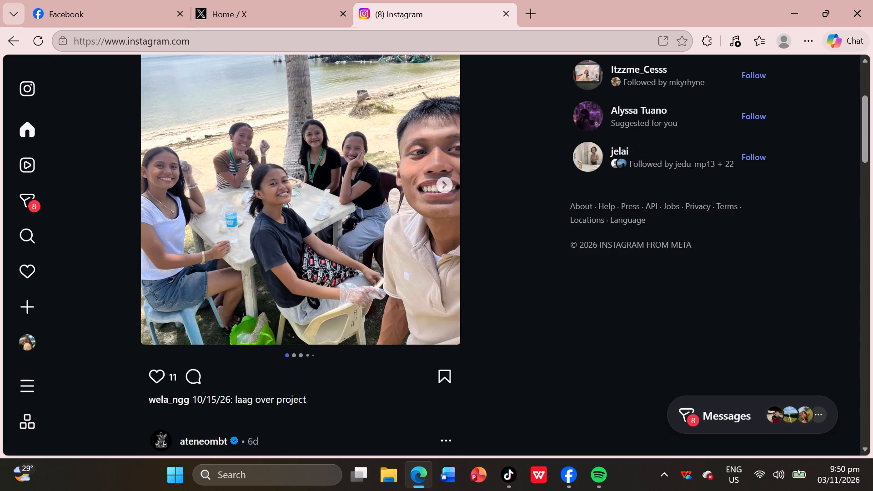
pyautogui.scroll(-7, 205, 204)
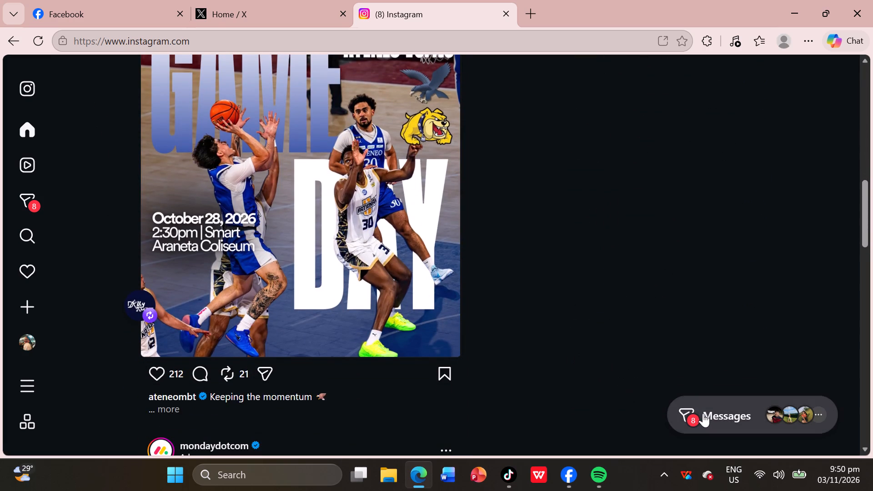
pyautogui.click(703, 414)
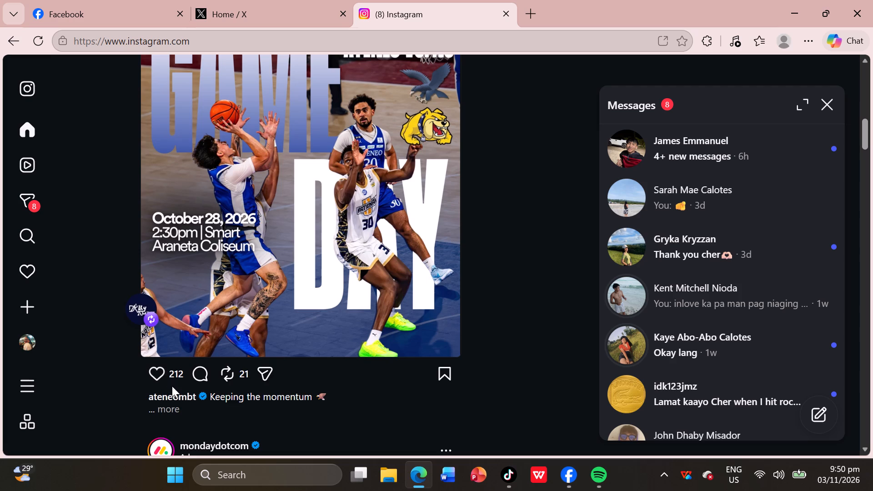
pyautogui.click(175, 401)
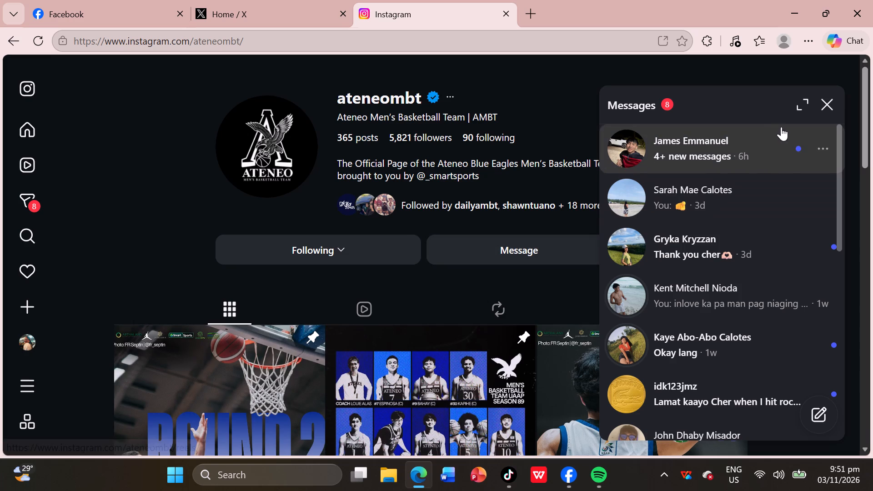
pyautogui.click(825, 109)
# Check the profile's pinned Round 2 game schedule post against the system calendar, and close the post.
pyautogui.scroll(-1, 402, 294)
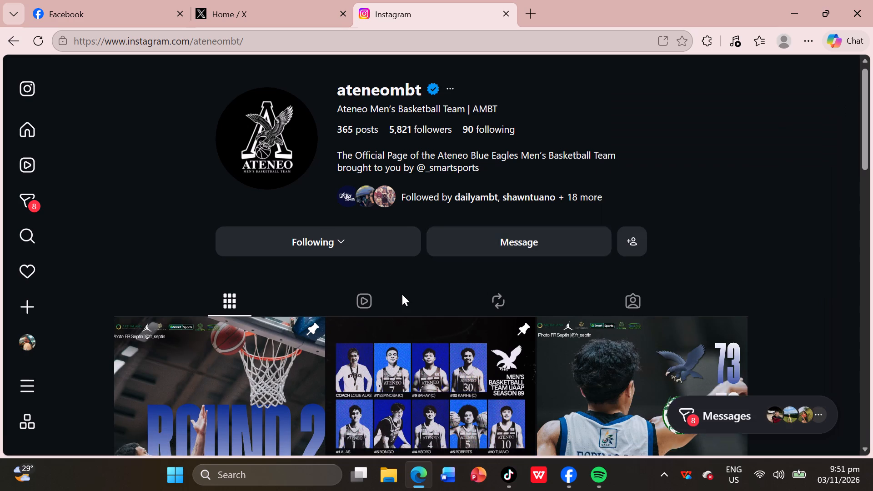
pyautogui.scroll(-4, 402, 294)
pyautogui.scroll(2, 402, 294)
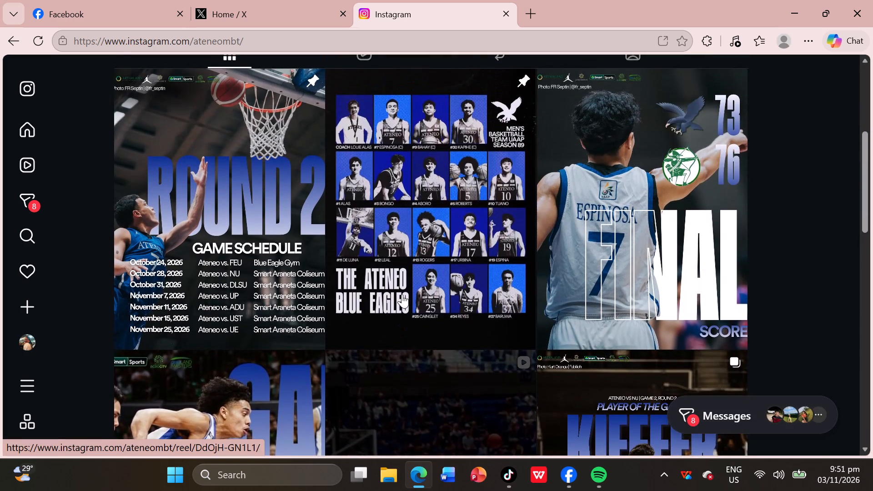
pyautogui.scroll(-1, 402, 294)
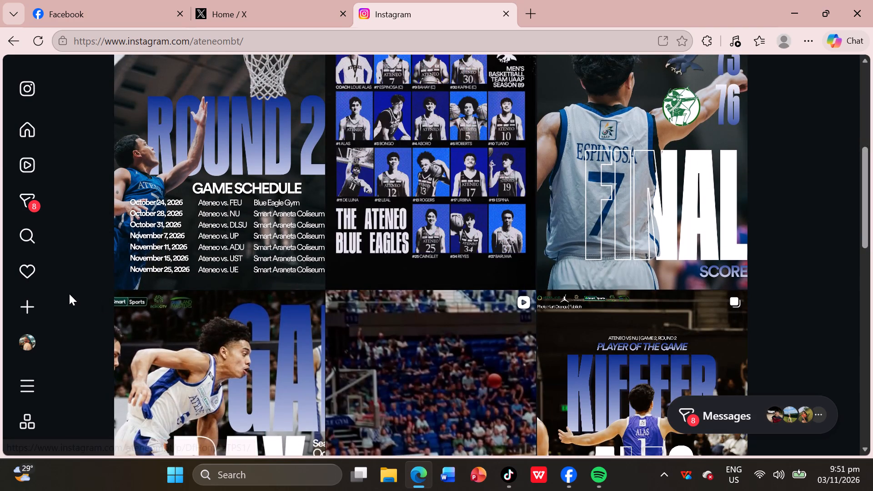
pyautogui.click(179, 246)
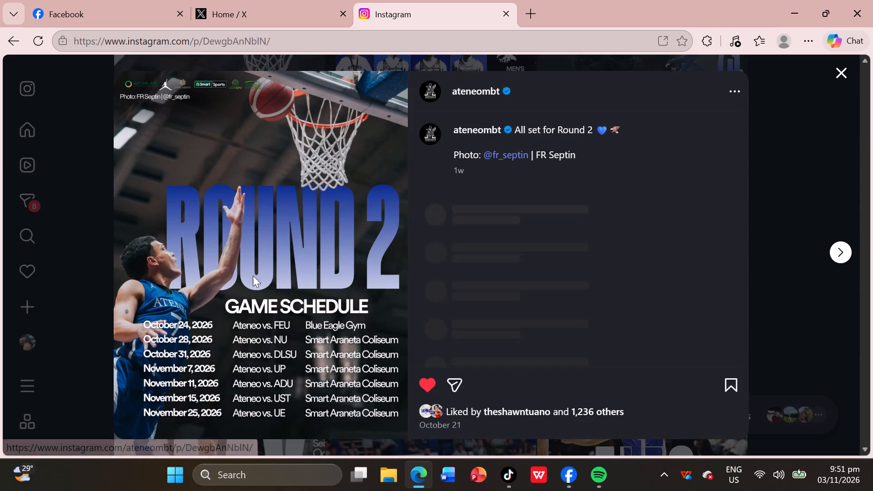
pyautogui.click(838, 484)
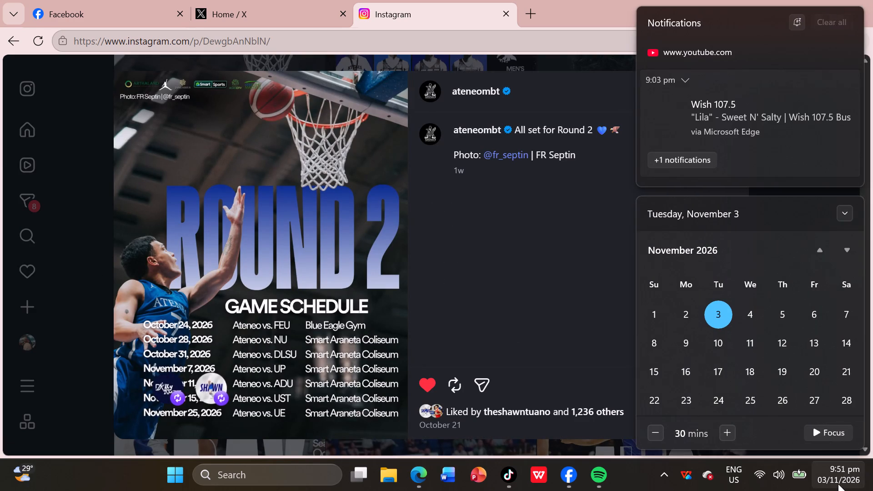
pyautogui.click(503, 229)
pyautogui.press('Escape')
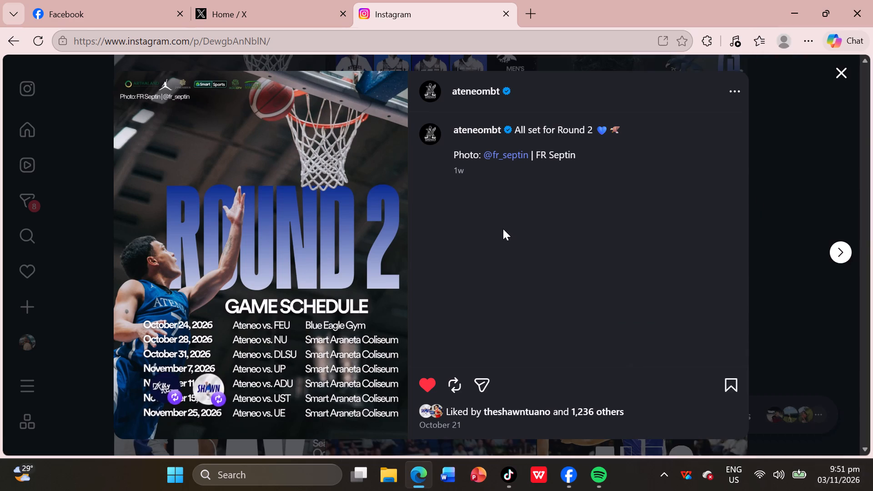
# Open the October 31 Game Day post on the ateneombt profile and close it again.
pyautogui.scroll(-4, 503, 229)
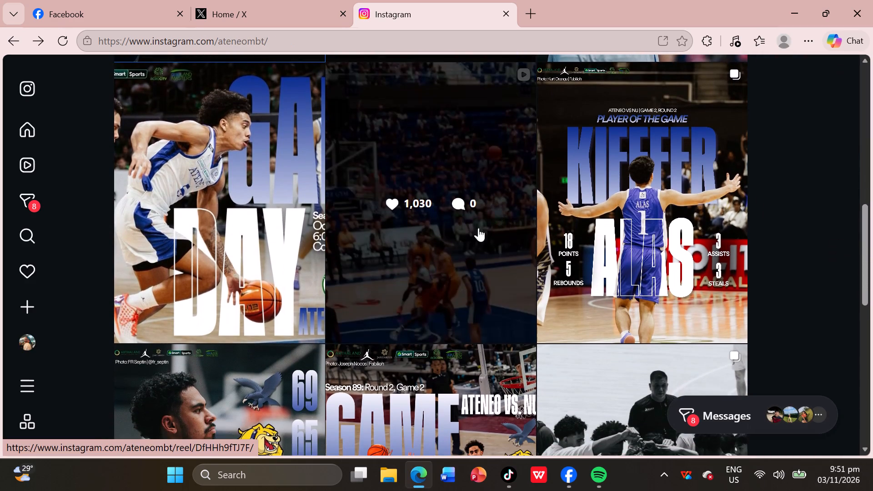
pyautogui.click(292, 275)
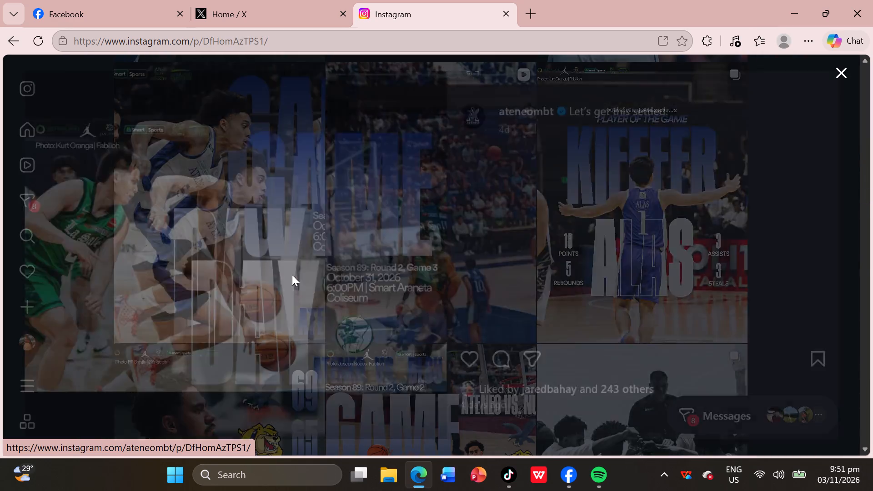
pyautogui.press('Escape')
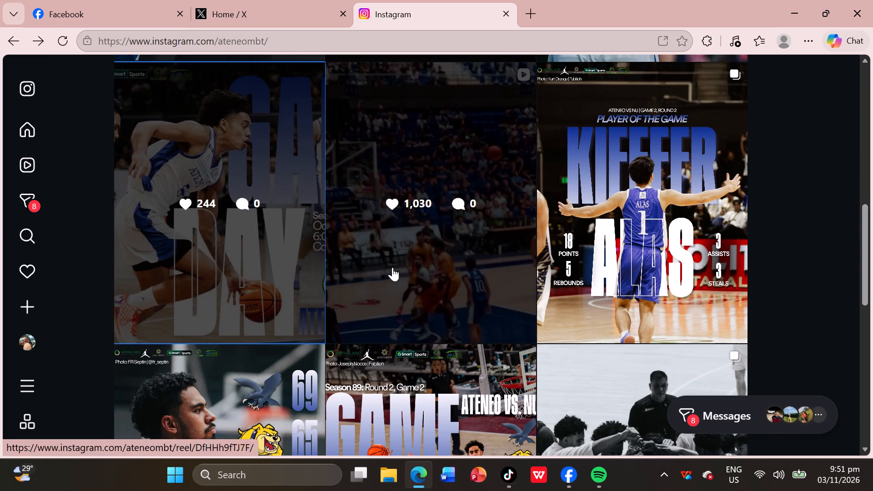
# Examine the older game day and final score posts in the ateneombt profile grid.
pyautogui.scroll(2, 567, 255)
pyautogui.hscroll(1, 567, 255)
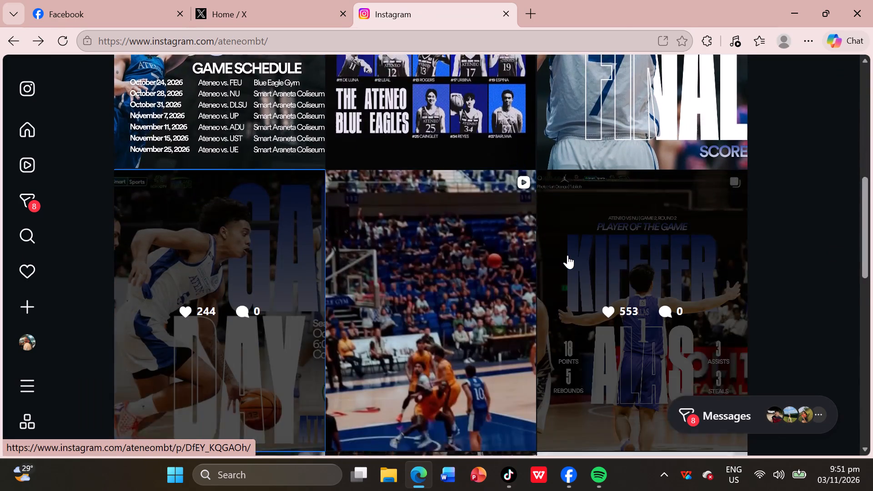
pyautogui.hscroll(1, 567, 255)
pyautogui.scroll(-2, 567, 255)
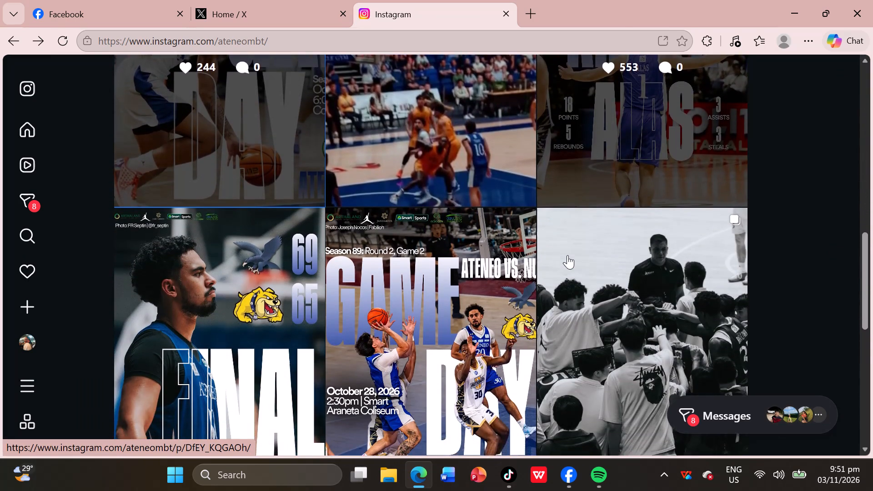
pyautogui.scroll(-3, 567, 255)
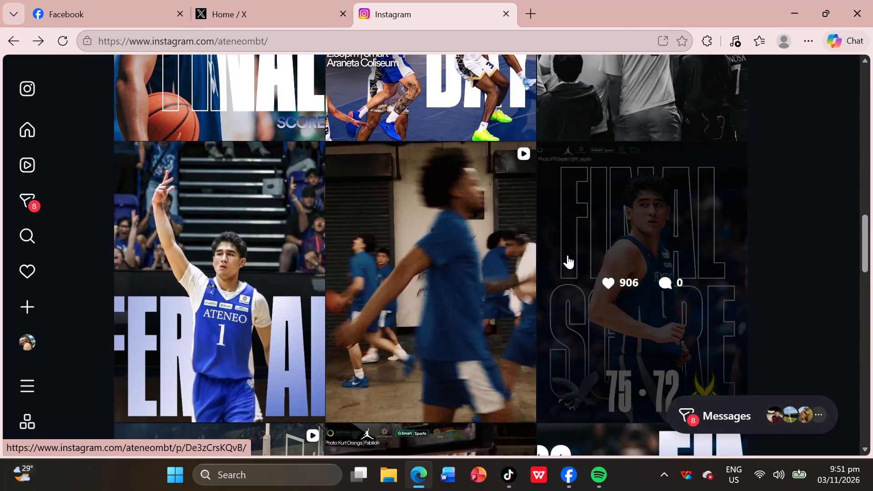
pyautogui.scroll(-8, 567, 255)
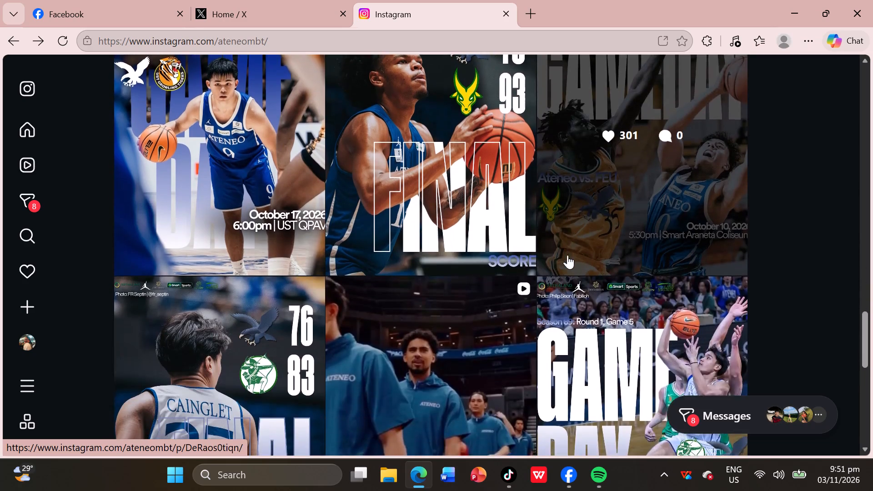
pyautogui.scroll(-2, 567, 255)
pyautogui.scroll(2, 567, 255)
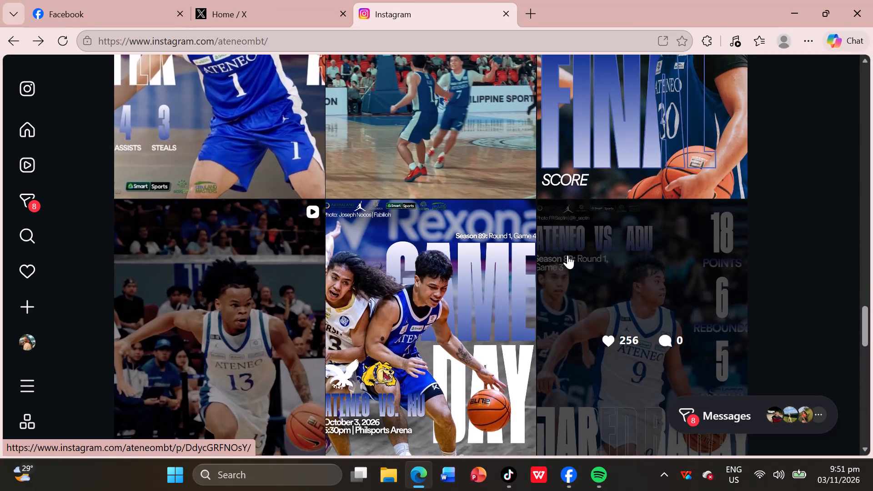
pyautogui.scroll(1, 567, 255)
pyautogui.scroll(-1, 567, 255)
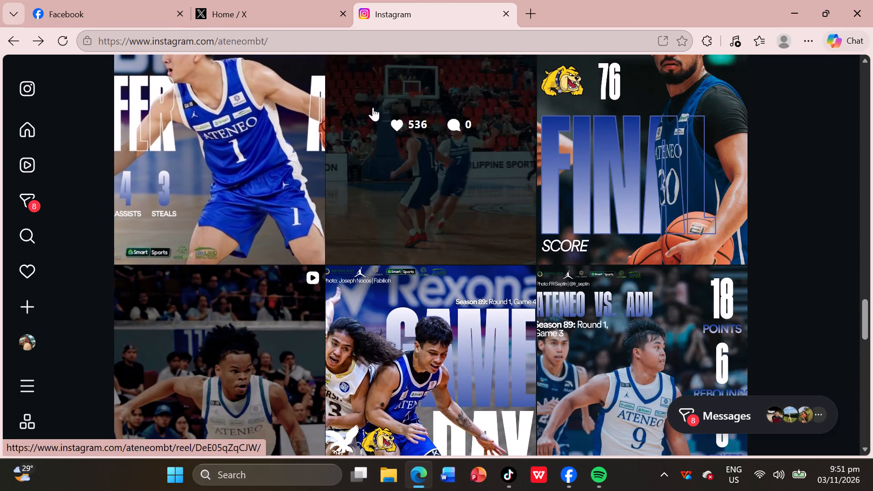
# Switch to the X tab and search for "UAAP SEASON 89 ROUND 2".
pyautogui.click(261, 0)
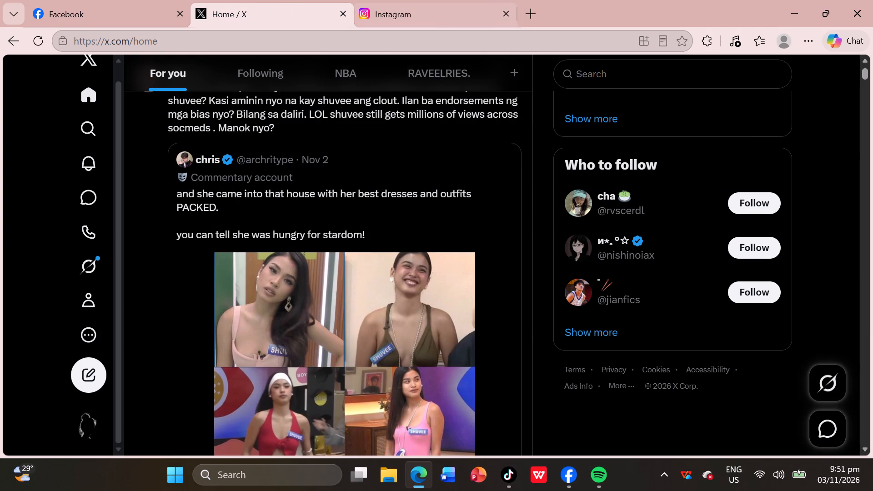
pyautogui.scroll(2, 475, 162)
pyautogui.click(604, 64)
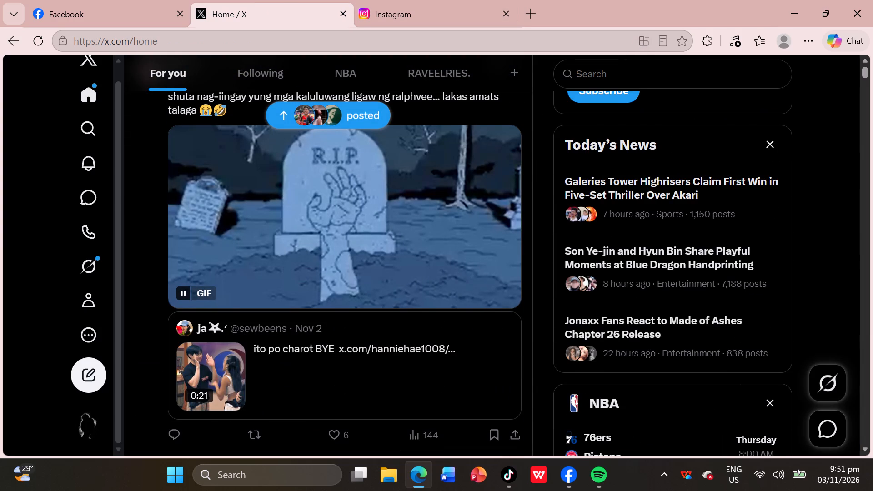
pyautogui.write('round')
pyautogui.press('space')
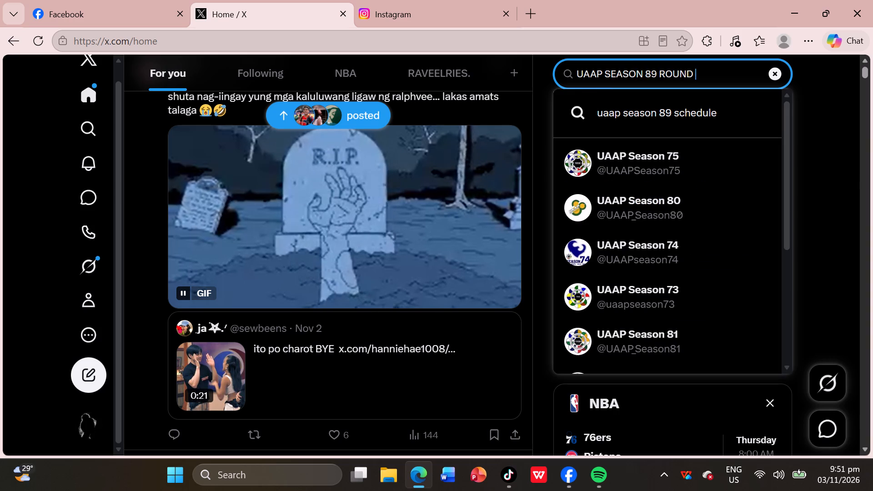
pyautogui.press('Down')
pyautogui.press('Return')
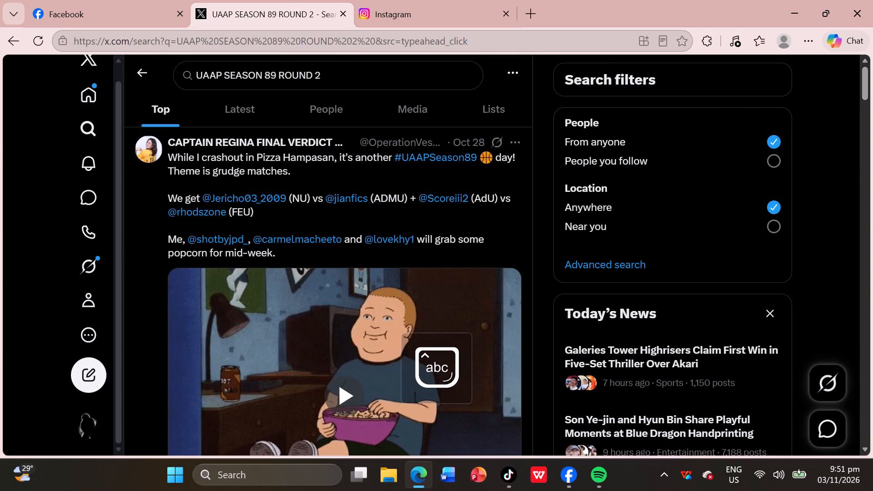
# Extend the search query and search X for "UAAP SEASON 89 ROUND 2 SCHEDULE".
pyautogui.click(359, 70)
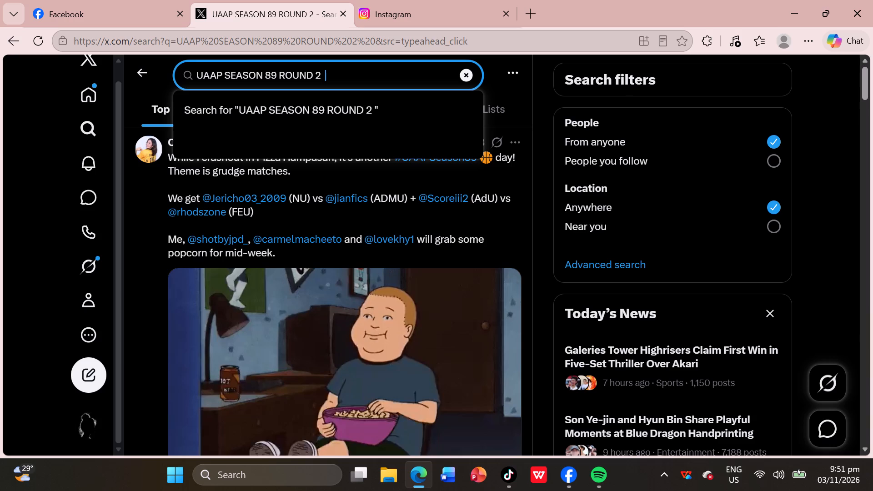
pyautogui.press('BackSpace')
pyautogui.write('AS')
pyautogui.press('BackSpace')
pyautogui.press('BackSpace')
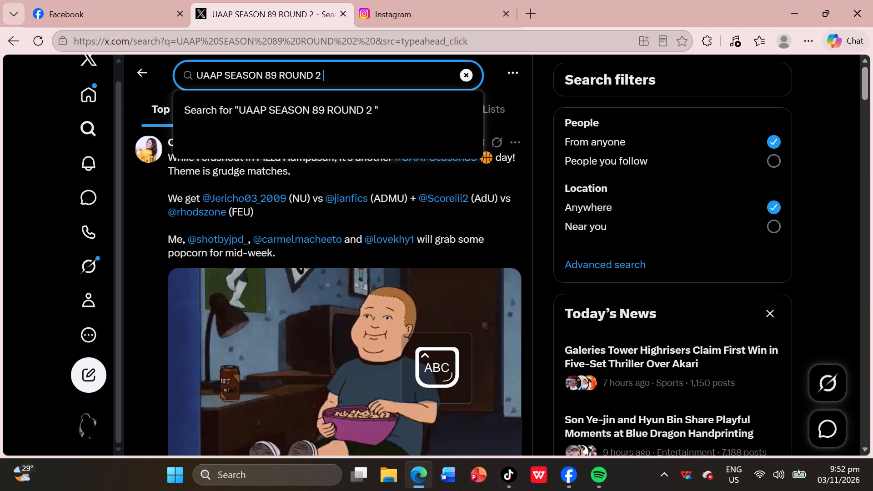
pyautogui.press('BackSpace')
pyautogui.press('BackSpace')
pyautogui.press('BackSpace')
pyautogui.write('EDUE')
pyautogui.press('BackSpace')
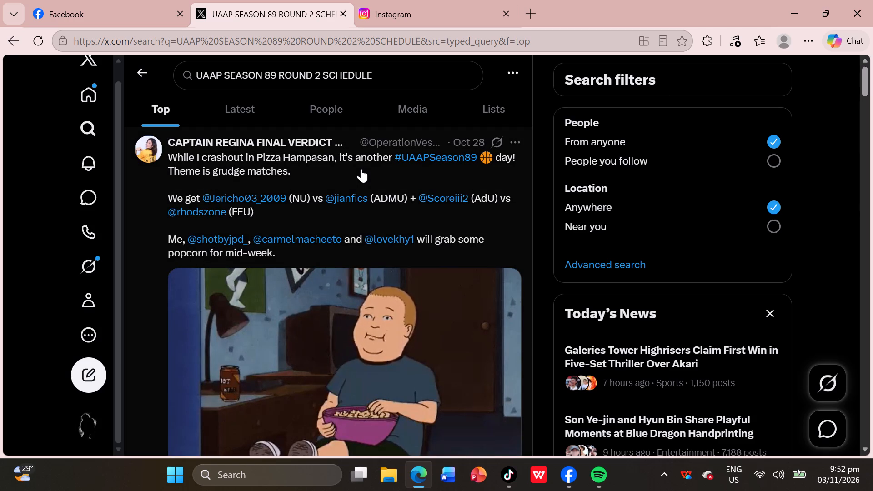
# Find the post with the full UAAP Season 89 Round 2 match schedule in the results and open its first schedule image.
pyautogui.scroll(-1, 361, 169)
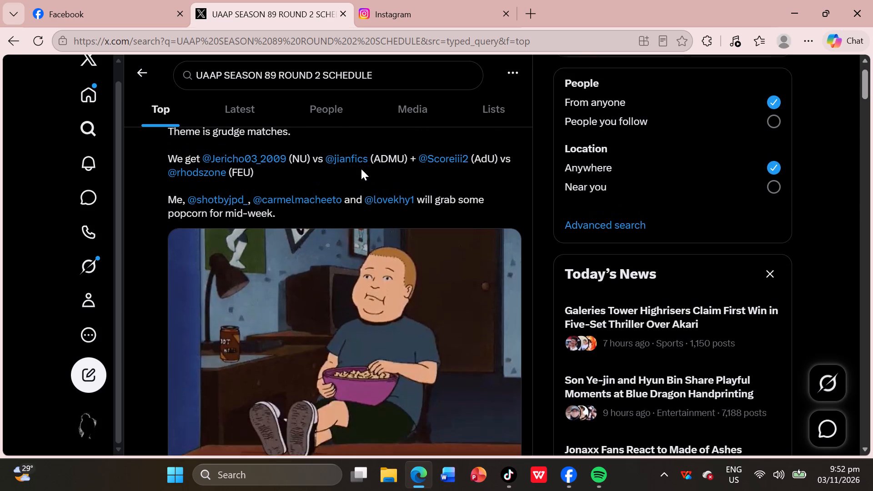
pyautogui.scroll(-3, 361, 169)
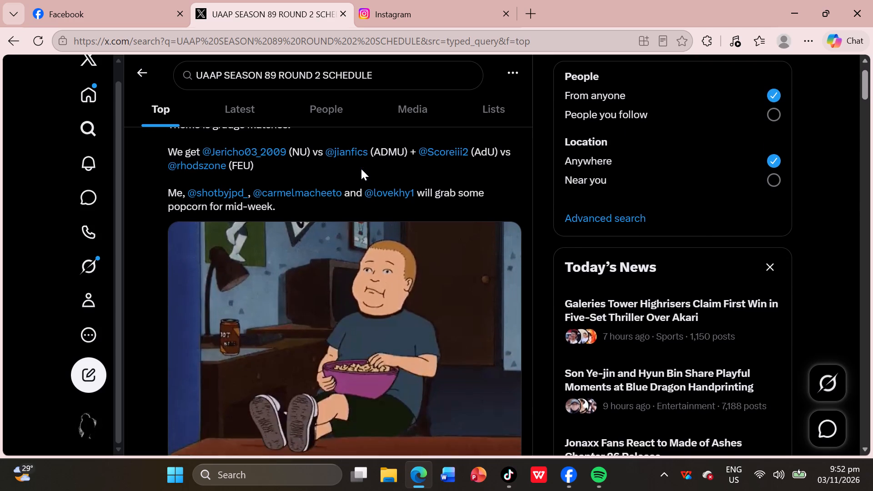
pyautogui.scroll(-4, 361, 169)
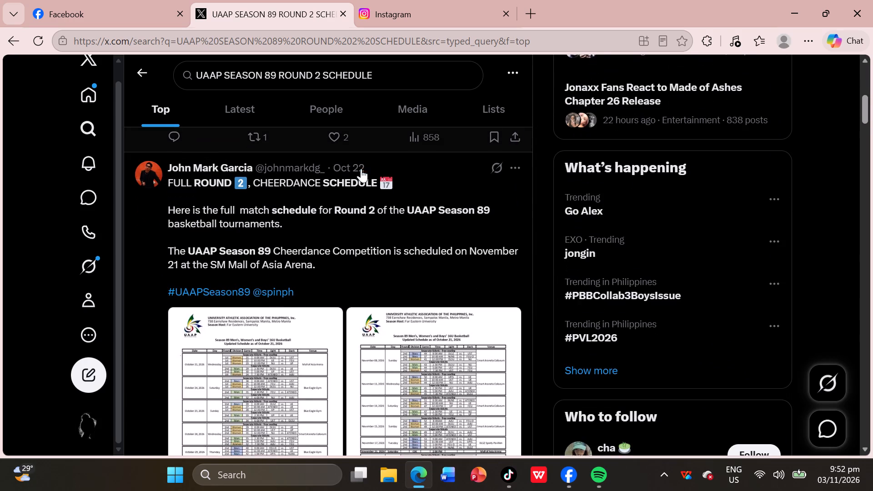
pyautogui.scroll(-2, 361, 169)
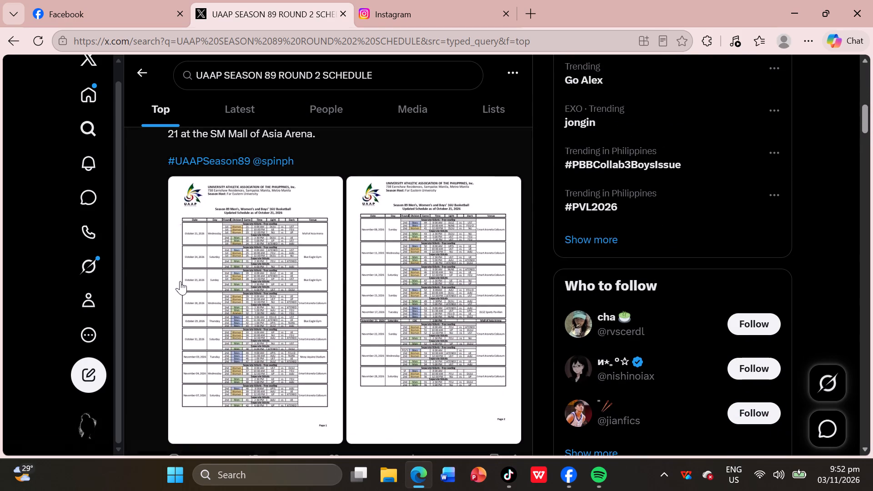
pyautogui.click(256, 268)
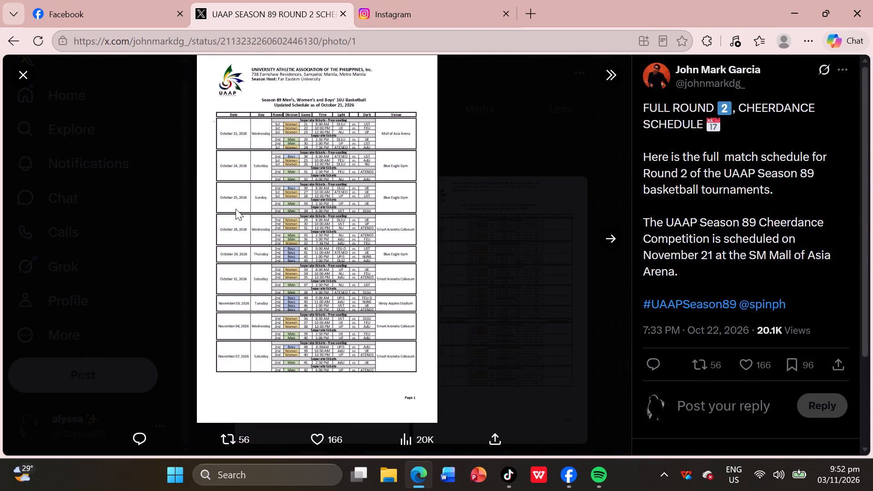
# Read the game dates, times, matchups and venues on page 1 of the basketball schedule.
pyautogui.scroll(2, 236, 209)
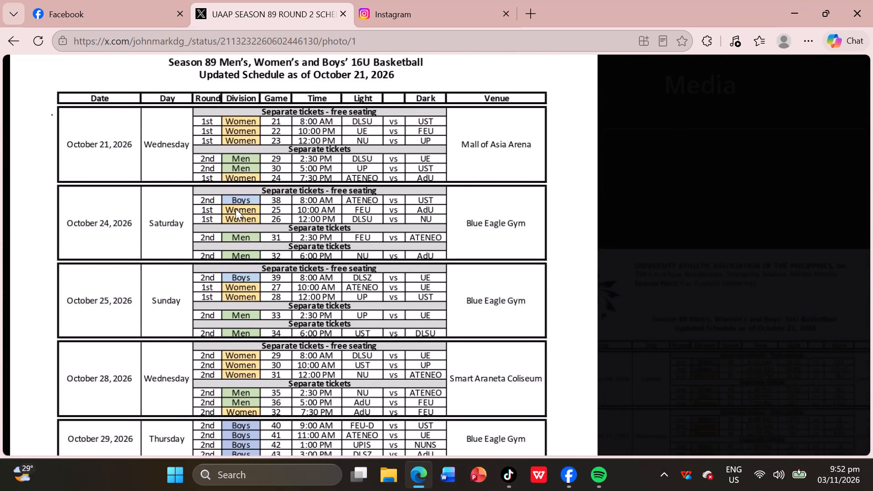
pyautogui.scroll(-4, 236, 209)
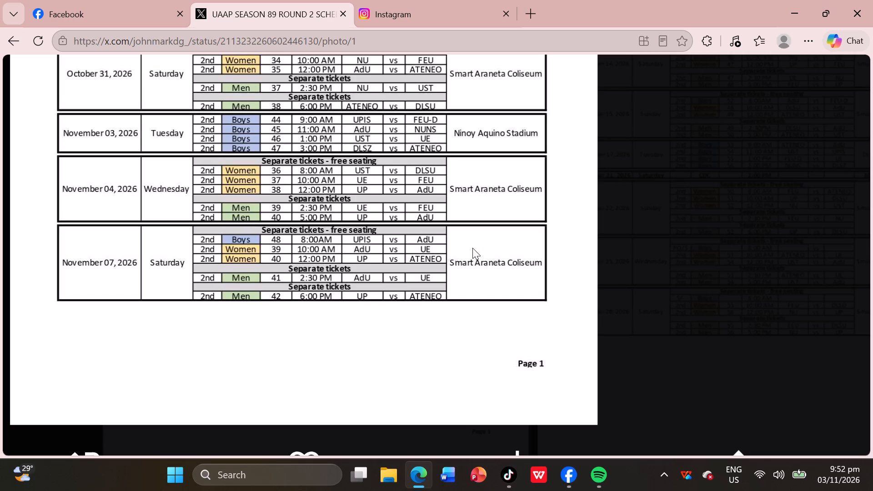
# Open page 2 of the schedule and examine its game dates, times, matchups and venues through to the last date.
pyautogui.press('Right')
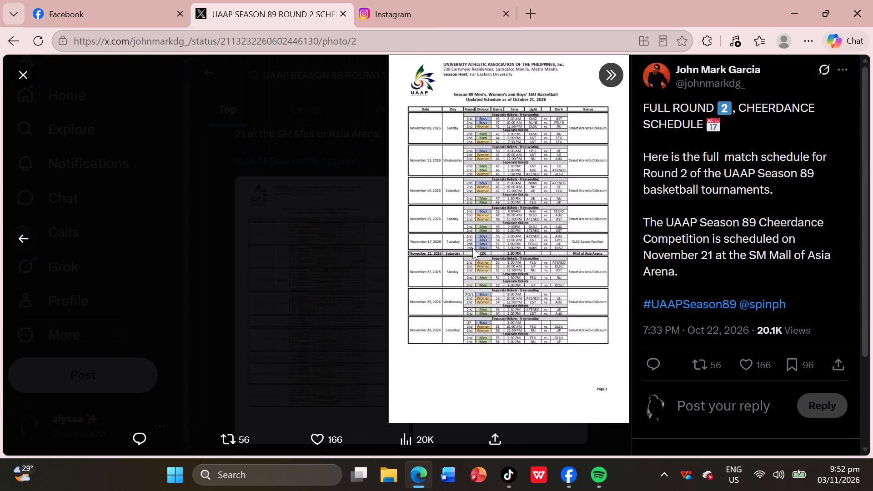
pyautogui.hscroll(1, 356, 180)
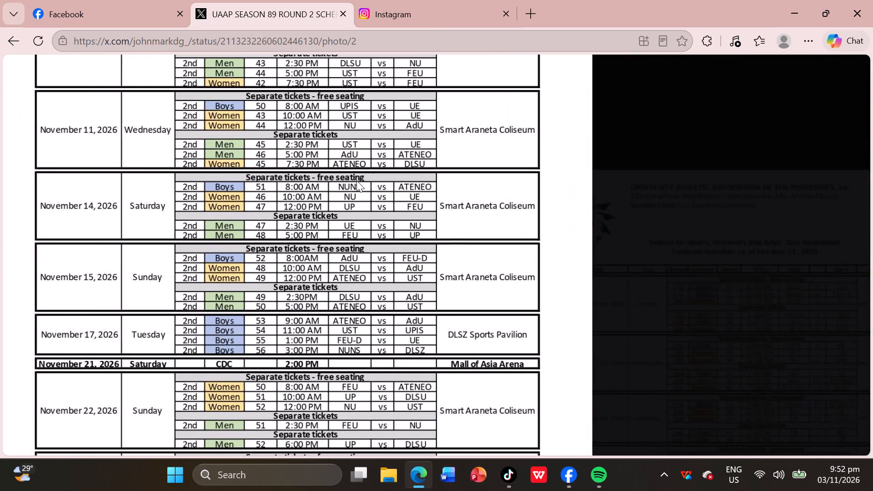
pyautogui.hscroll(1, 356, 180)
pyautogui.scroll(1, 356, 180)
pyautogui.scroll(-1, 356, 180)
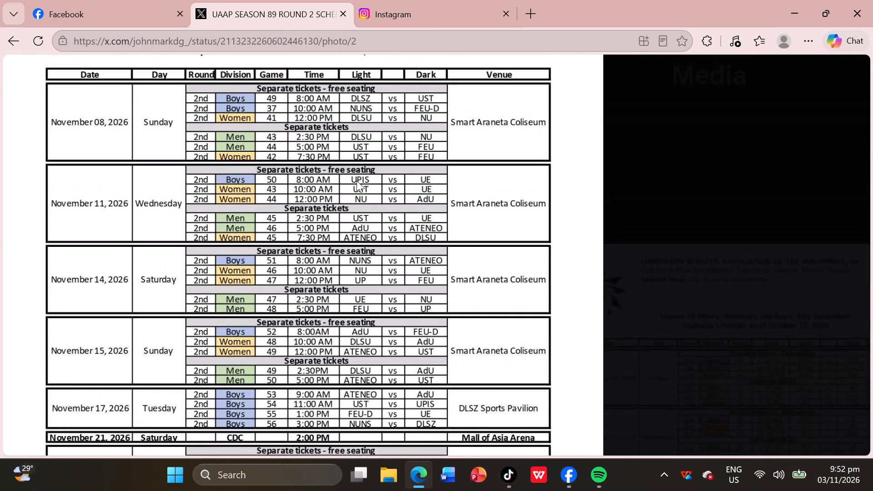
pyautogui.scroll(-1, 356, 180)
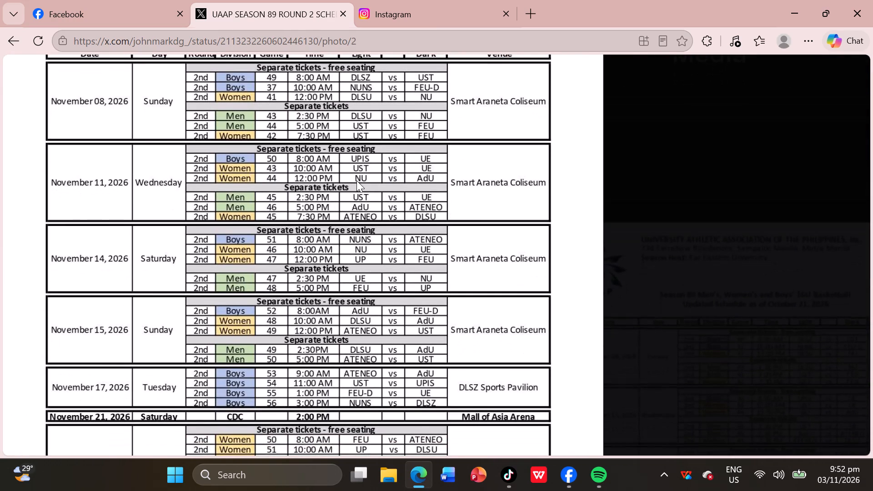
pyautogui.scroll(-2, 356, 180)
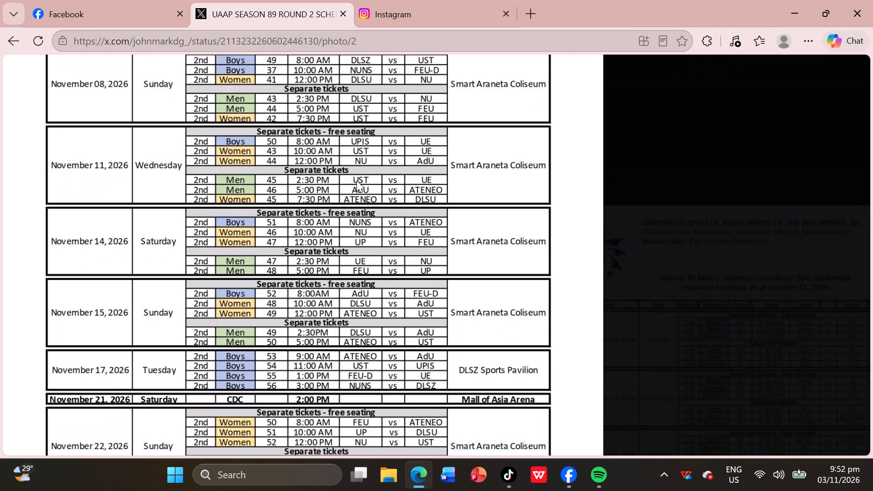
pyautogui.scroll(-1, 356, 180)
pyautogui.scroll(-1, 467, 168)
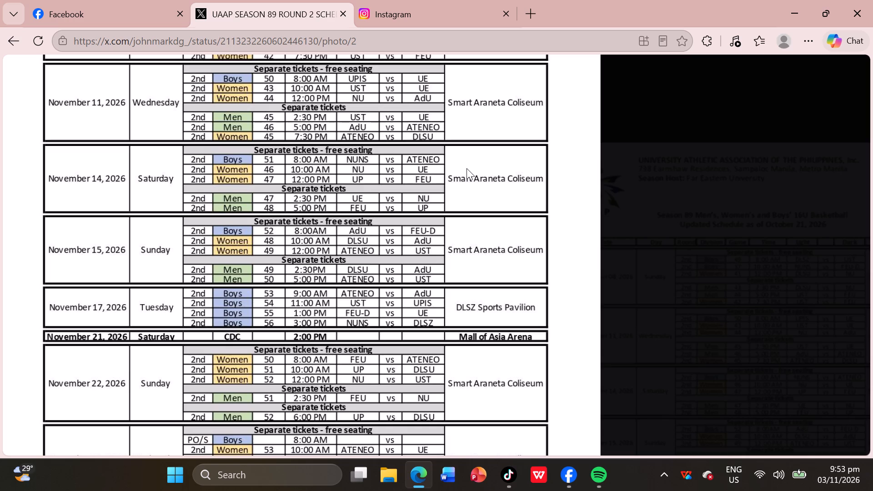
pyautogui.scroll(-1, 467, 168)
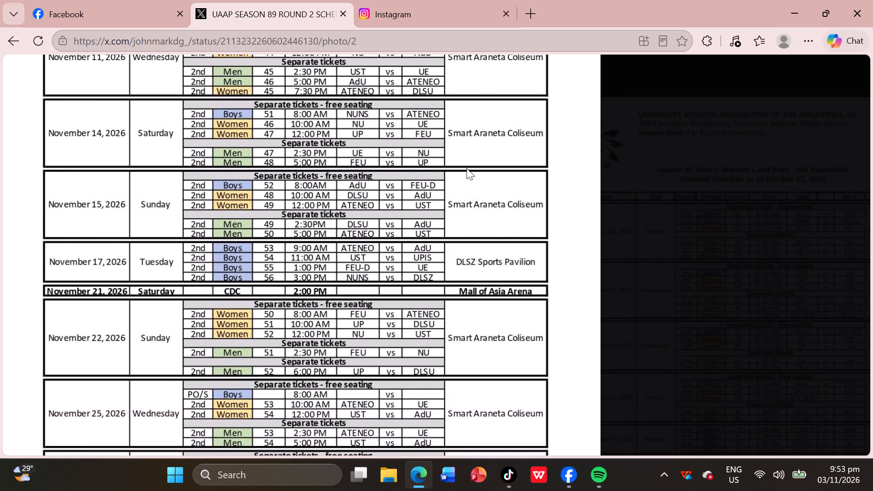
pyautogui.scroll(-2, 467, 168)
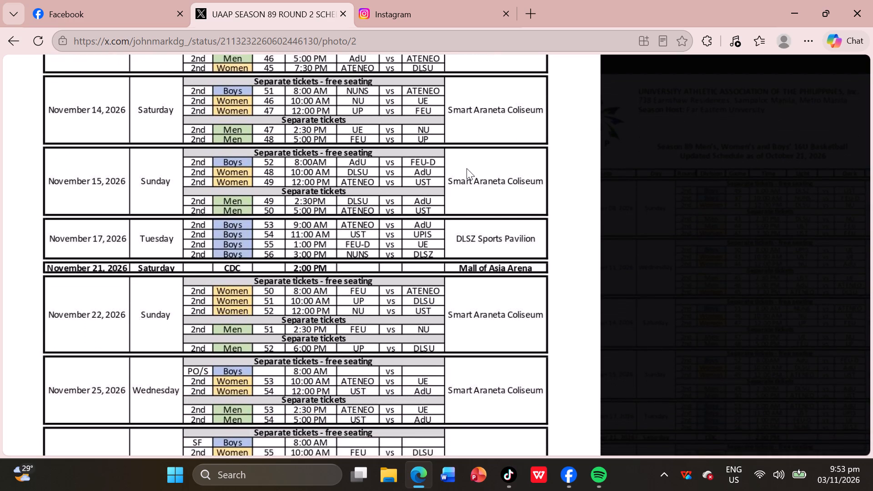
pyautogui.scroll(-2, 467, 168)
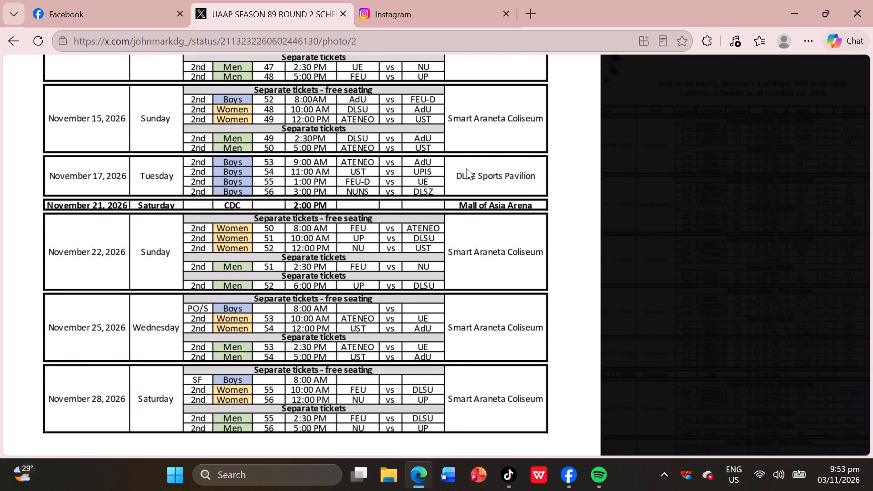
pyautogui.scroll(-2, 467, 168)
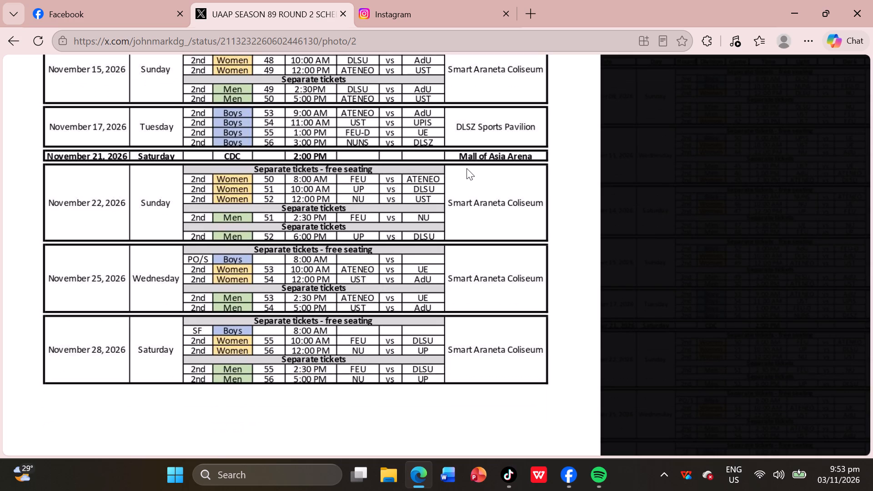
# Return to page 1 of the schedule in the post's image viewer.
pyautogui.click(288, 303)
pyautogui.press('Left')
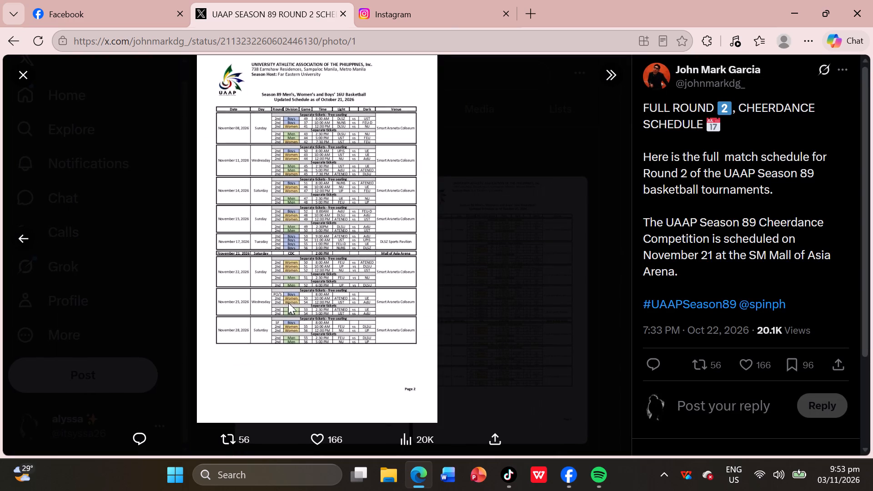
pyautogui.press('Left')
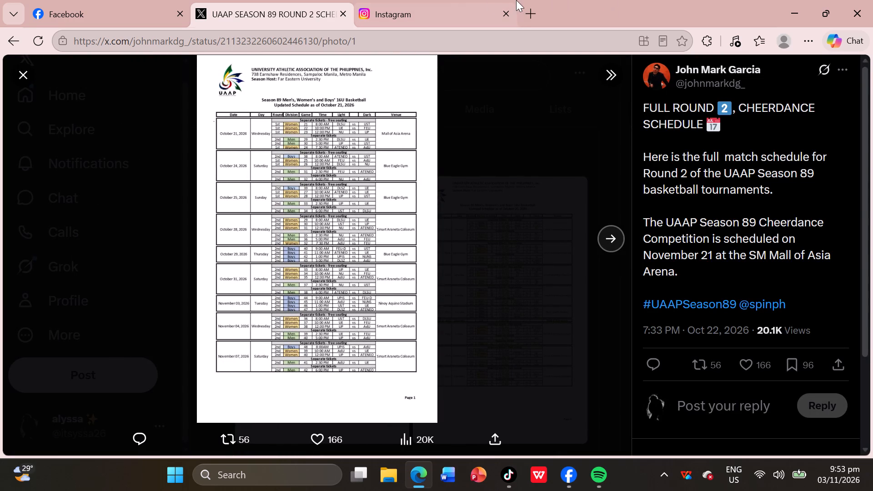
pyautogui.scroll(-1, 737, 228)
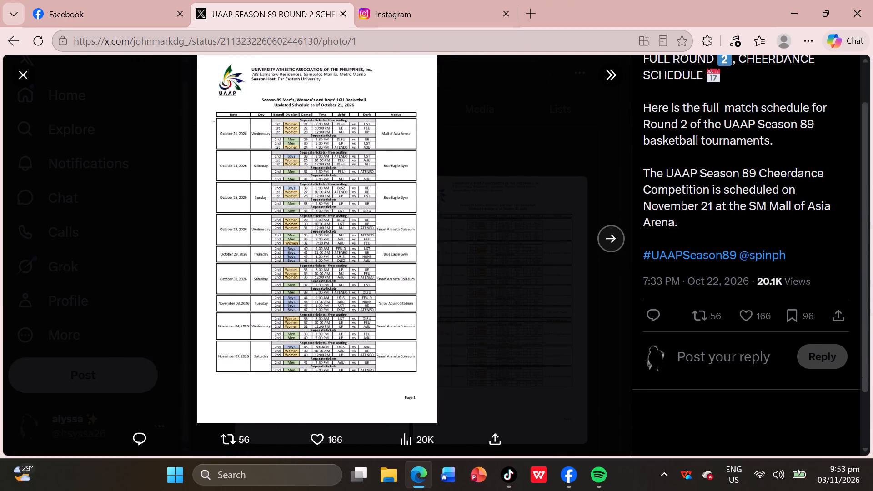
pyautogui.scroll(-1, 737, 228)
pyautogui.scroll(3, 737, 228)
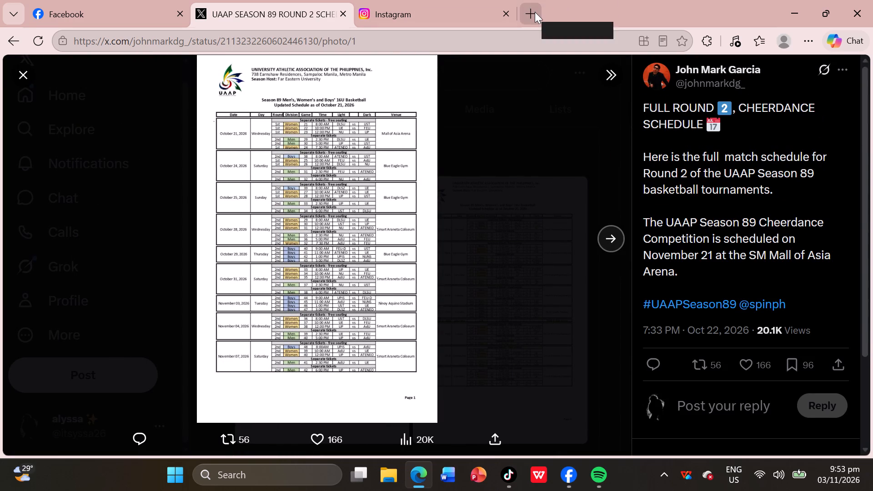
# Open Google Calendar in a new browser tab.
pyautogui.click(535, 12)
pyautogui.write('cal')
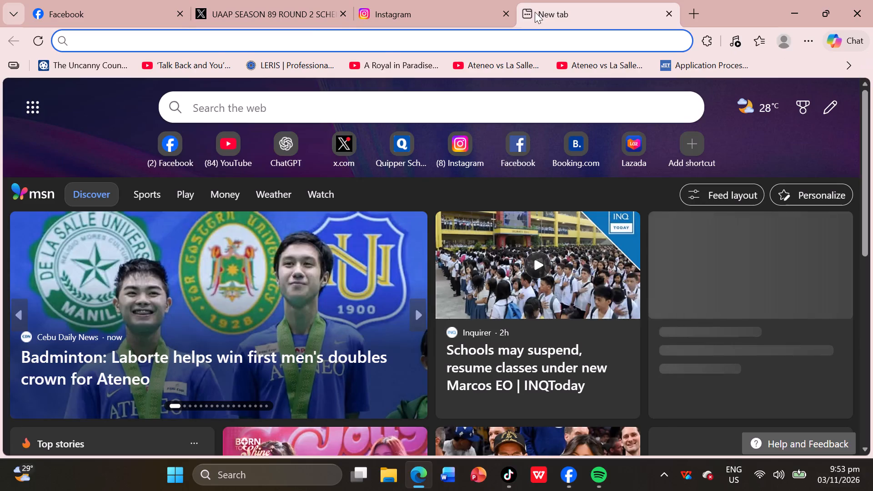
pyautogui.press('Return')
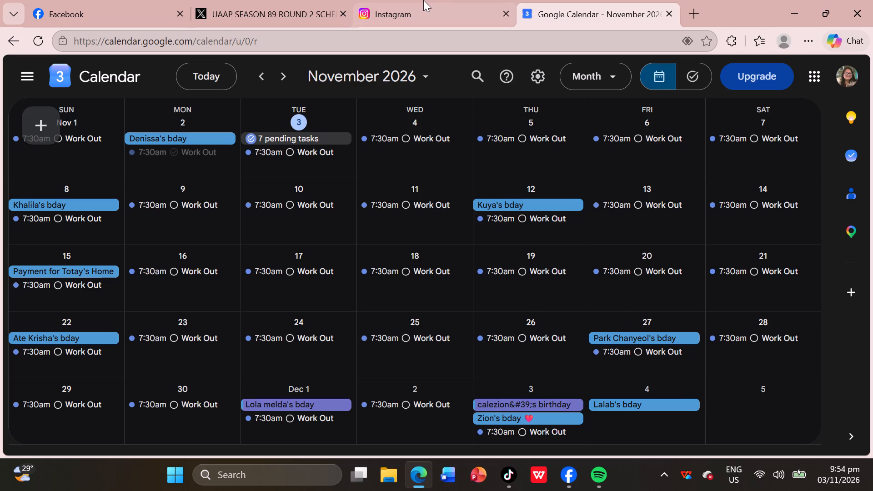
# Switch to the schedule on X and examine the late October and November games through November 07 on page 1.
pyautogui.click(273, 0)
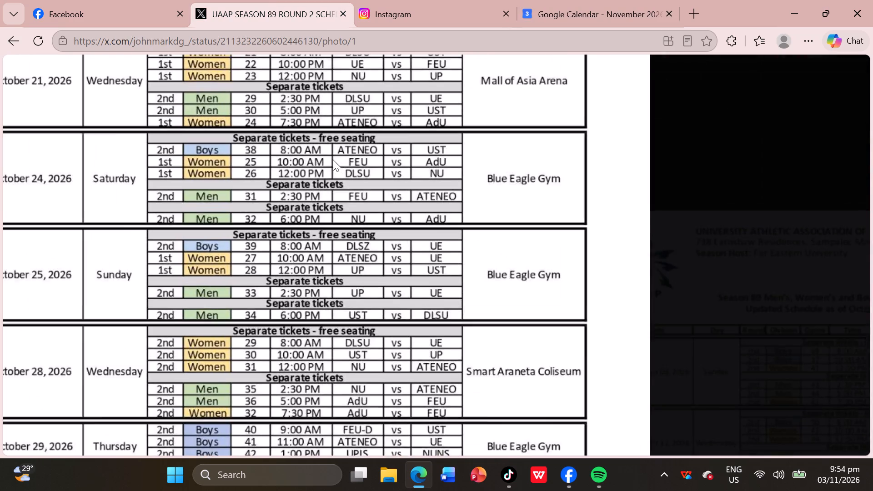
pyautogui.scroll(-3, 333, 160)
pyautogui.hscroll(1, 333, 160)
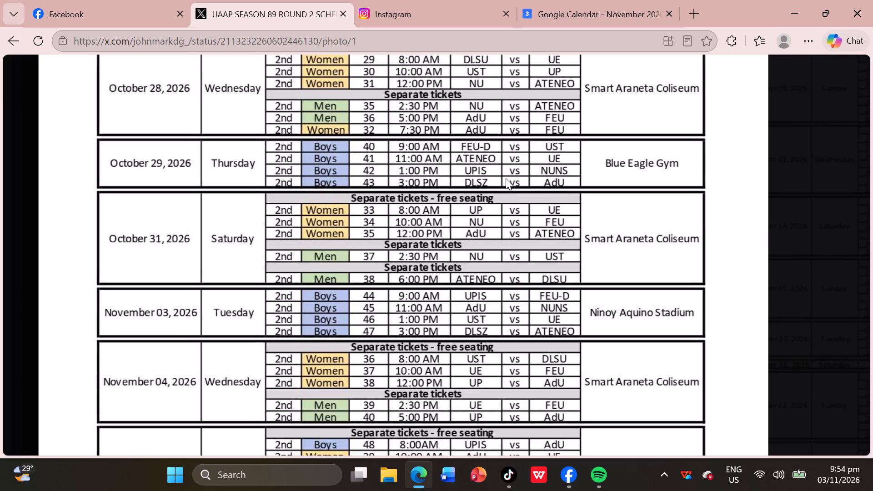
pyautogui.scroll(-1, 506, 178)
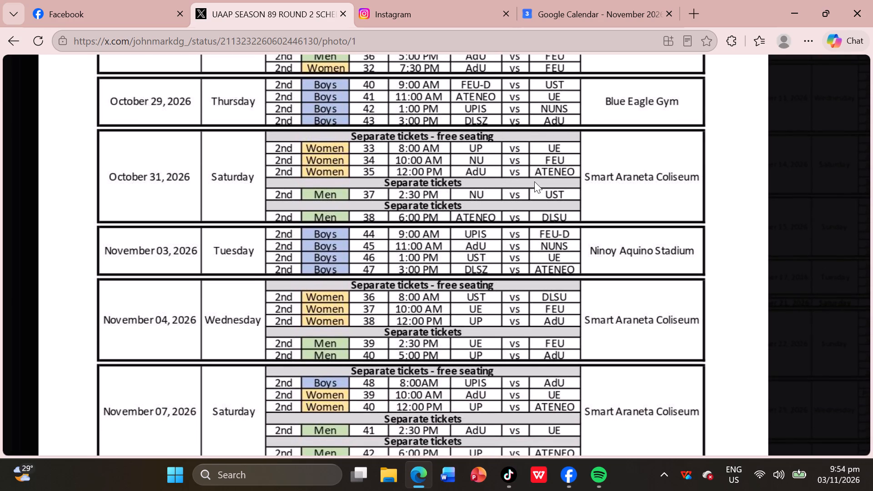
pyautogui.scroll(-1, 560, 207)
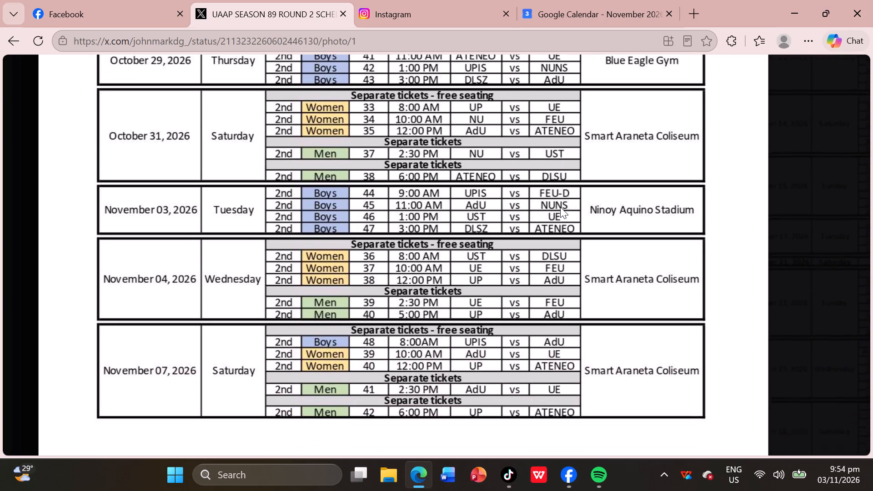
pyautogui.scroll(-1, 560, 207)
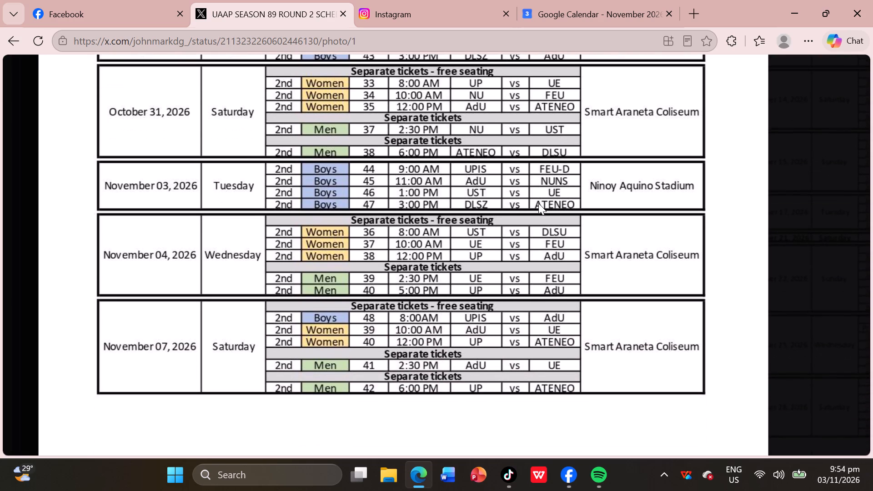
pyautogui.scroll(-1, 538, 203)
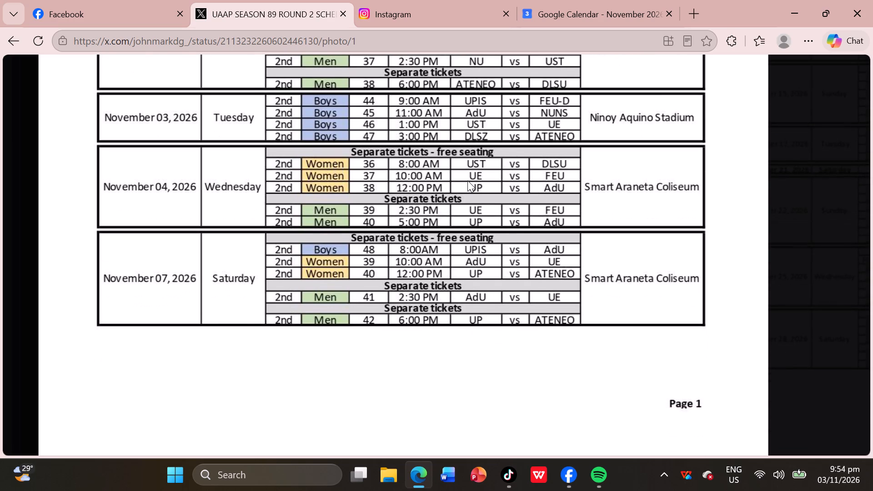
pyautogui.scroll(-1, 482, 251)
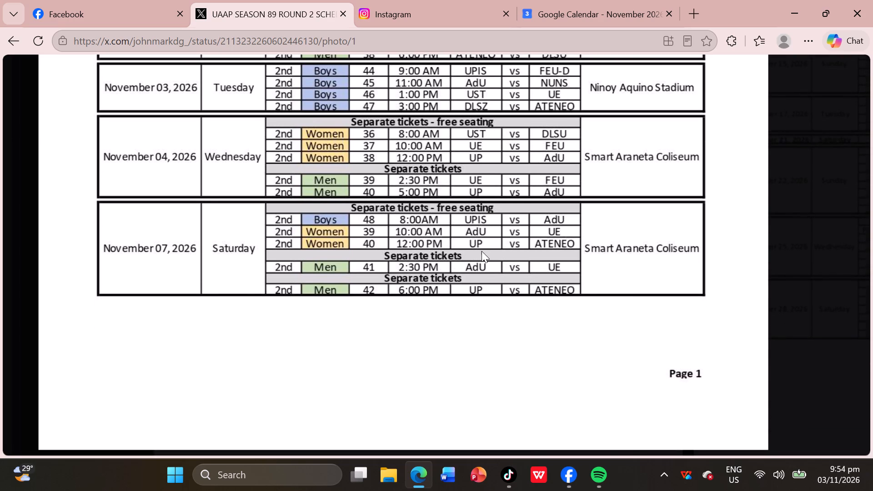
# In Google Calendar, start a new entry on Saturday, November 7 and set its start time to 5:00pm.
pyautogui.click(567, 0)
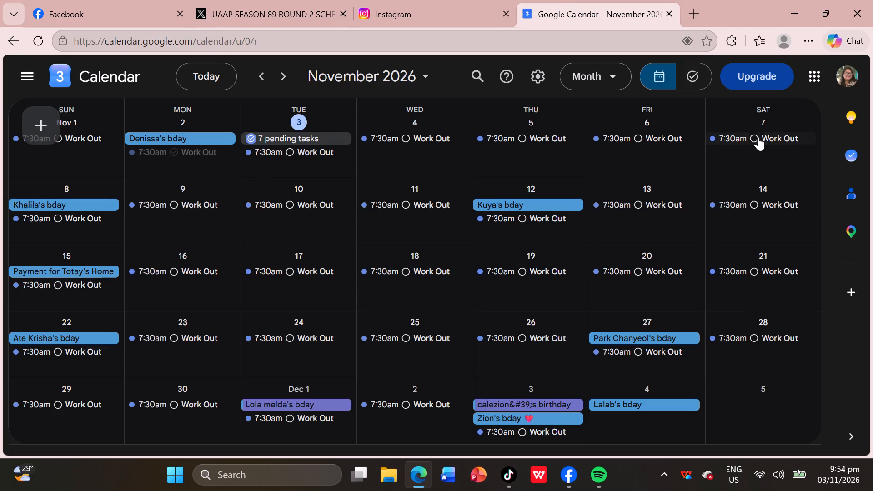
pyautogui.click(765, 156)
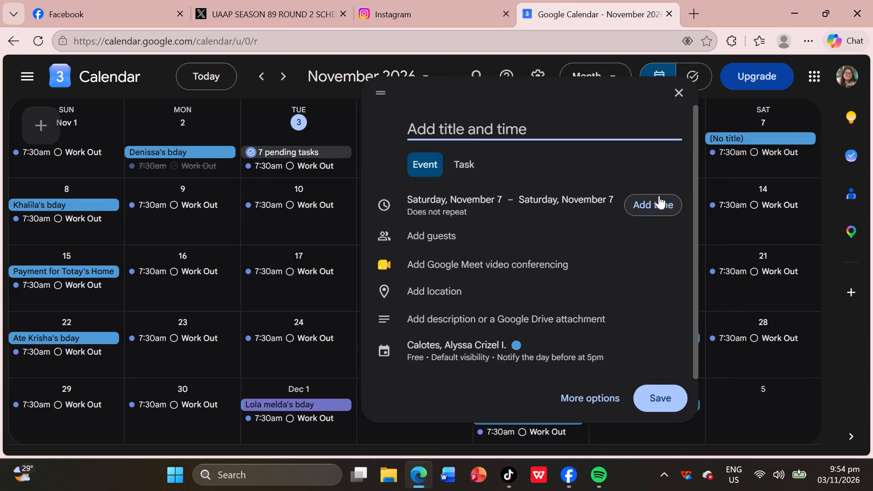
pyautogui.click(659, 196)
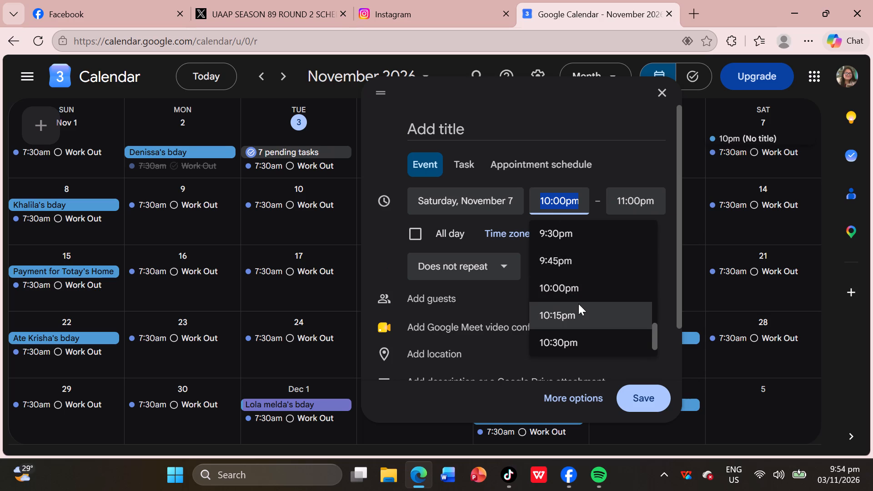
pyautogui.scroll(3, 578, 304)
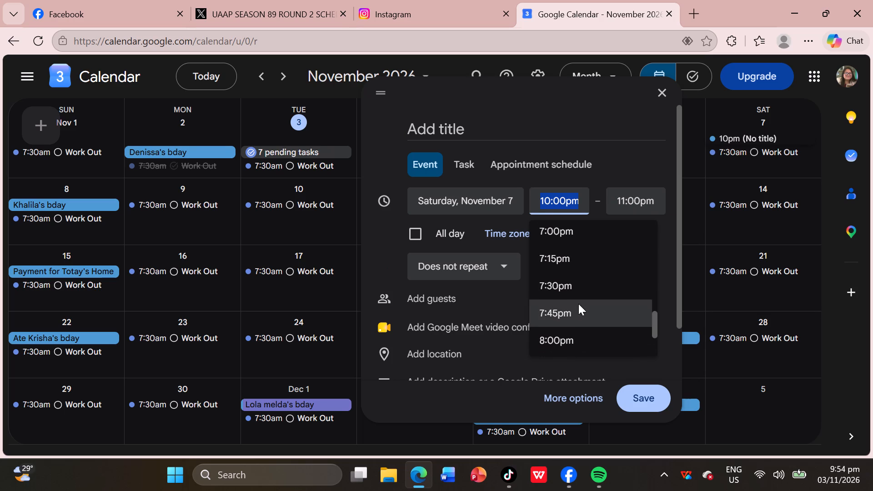
pyautogui.scroll(2, 578, 304)
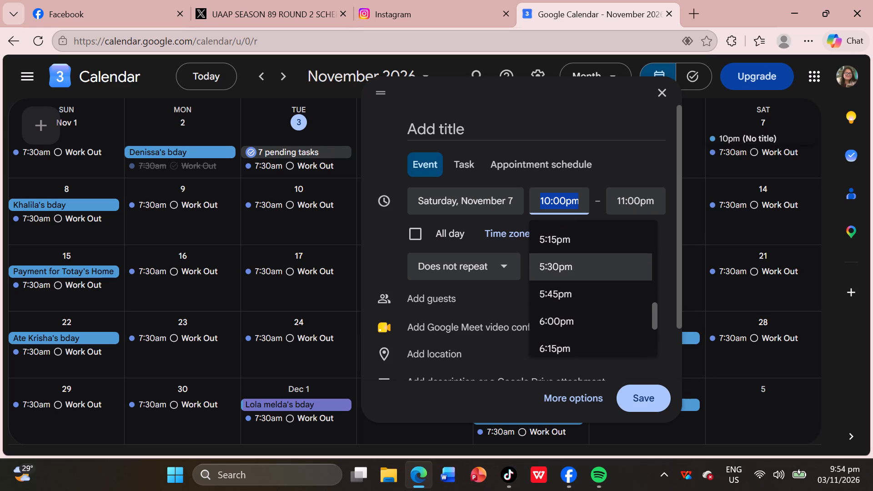
pyautogui.scroll(1, 560, 268)
pyautogui.click(560, 248)
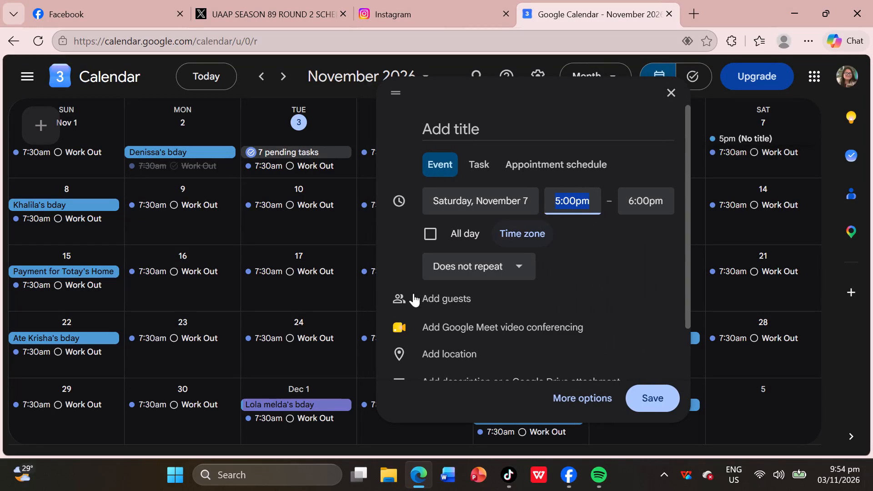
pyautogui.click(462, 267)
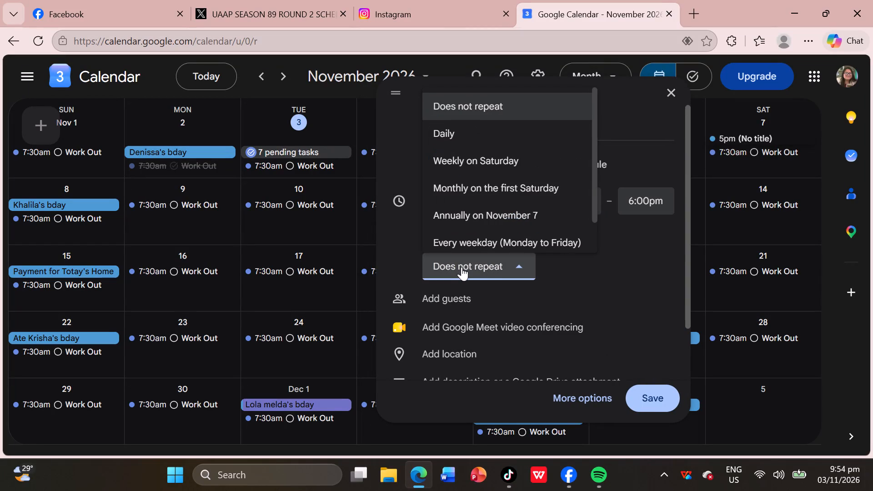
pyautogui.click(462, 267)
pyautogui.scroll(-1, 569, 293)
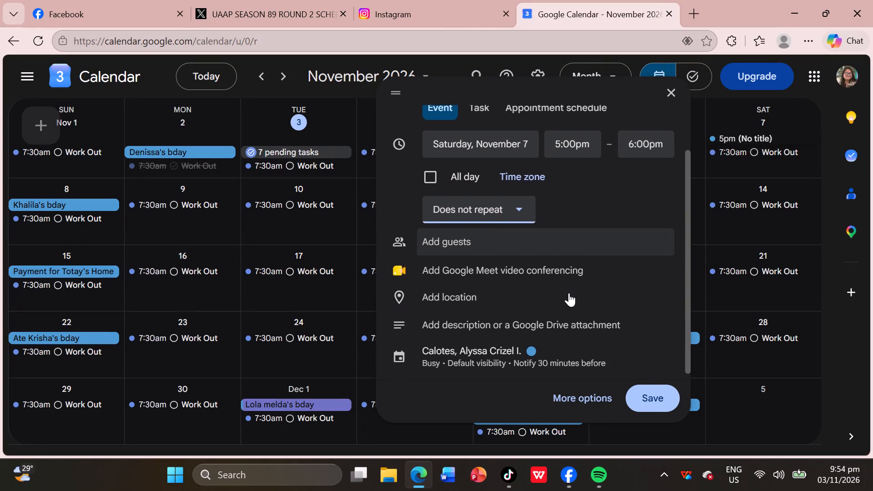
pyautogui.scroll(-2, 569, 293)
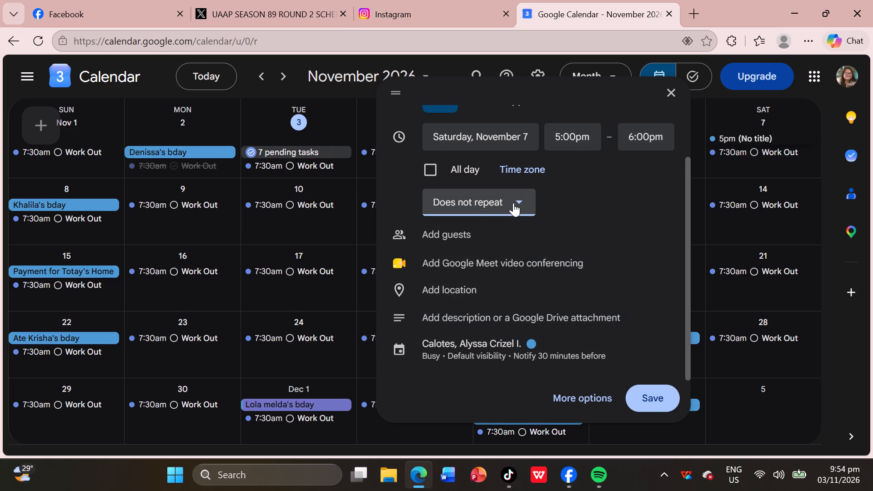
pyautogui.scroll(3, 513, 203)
# Make the November 7 entry a task and title it "ATENEO vs UP".
pyautogui.click(472, 131)
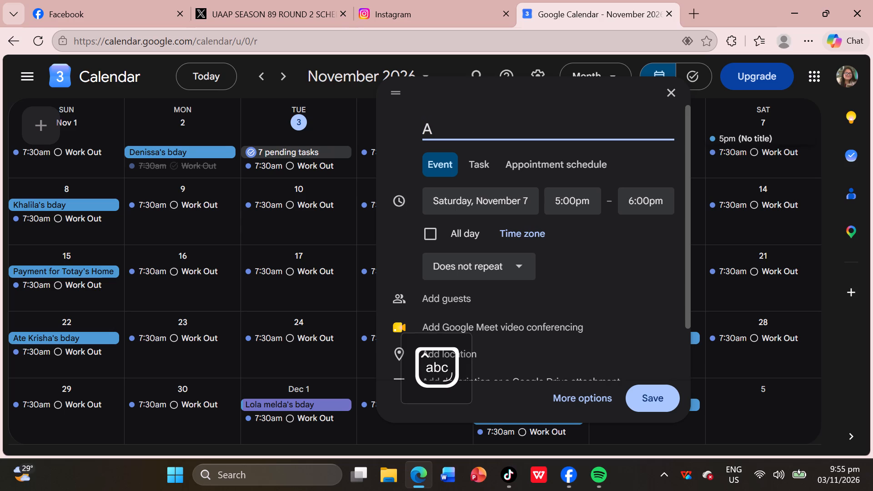
pyautogui.click(479, 169)
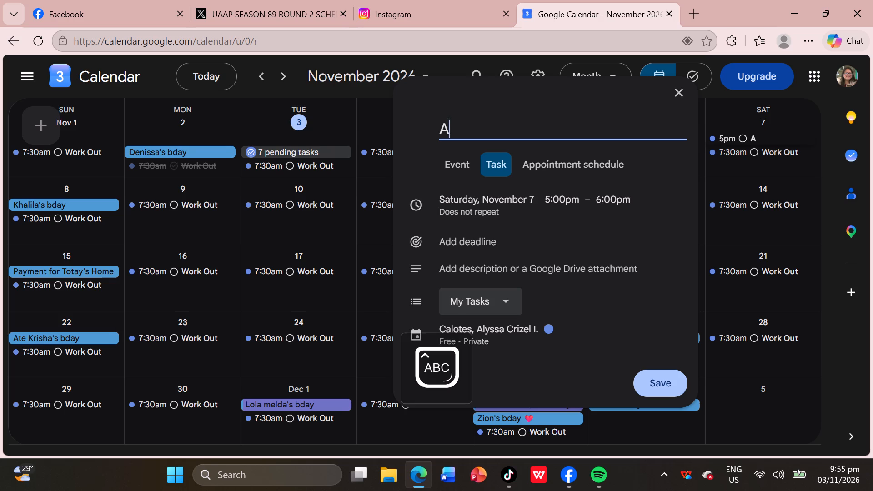
pyautogui.write('TENEO')
pyautogui.press('space')
pyautogui.press('a')
pyautogui.press('BackSpace')
pyautogui.write('UP')
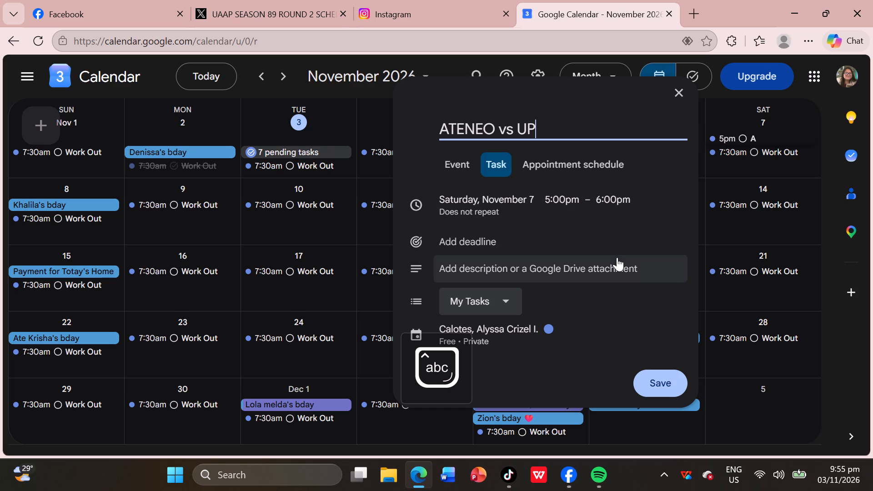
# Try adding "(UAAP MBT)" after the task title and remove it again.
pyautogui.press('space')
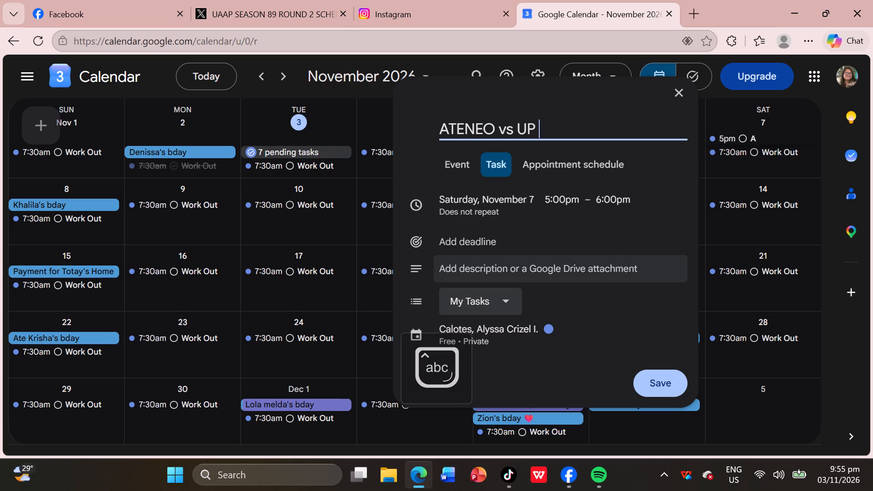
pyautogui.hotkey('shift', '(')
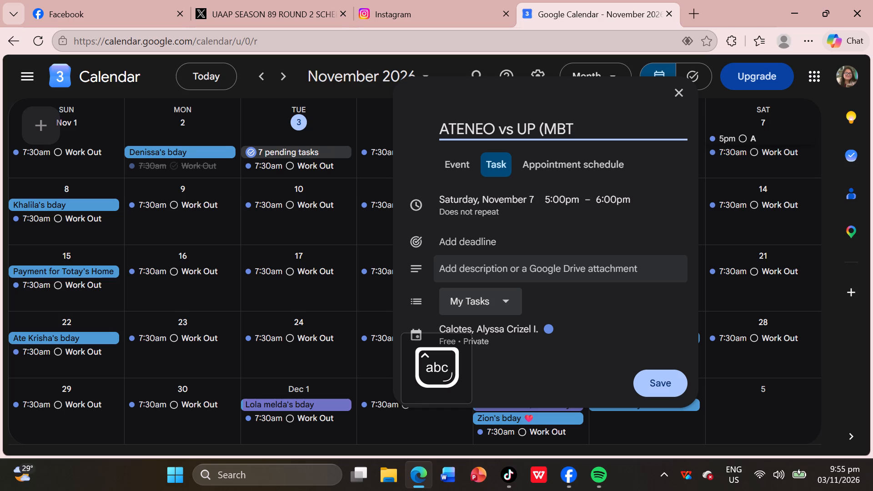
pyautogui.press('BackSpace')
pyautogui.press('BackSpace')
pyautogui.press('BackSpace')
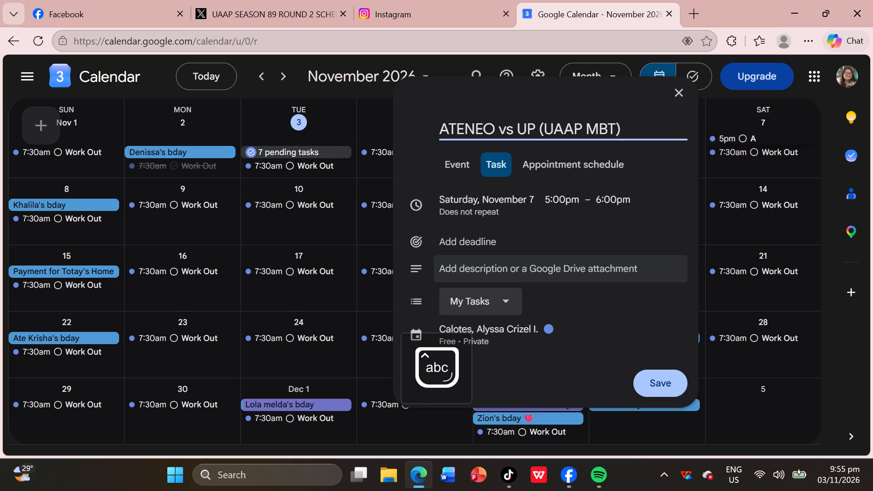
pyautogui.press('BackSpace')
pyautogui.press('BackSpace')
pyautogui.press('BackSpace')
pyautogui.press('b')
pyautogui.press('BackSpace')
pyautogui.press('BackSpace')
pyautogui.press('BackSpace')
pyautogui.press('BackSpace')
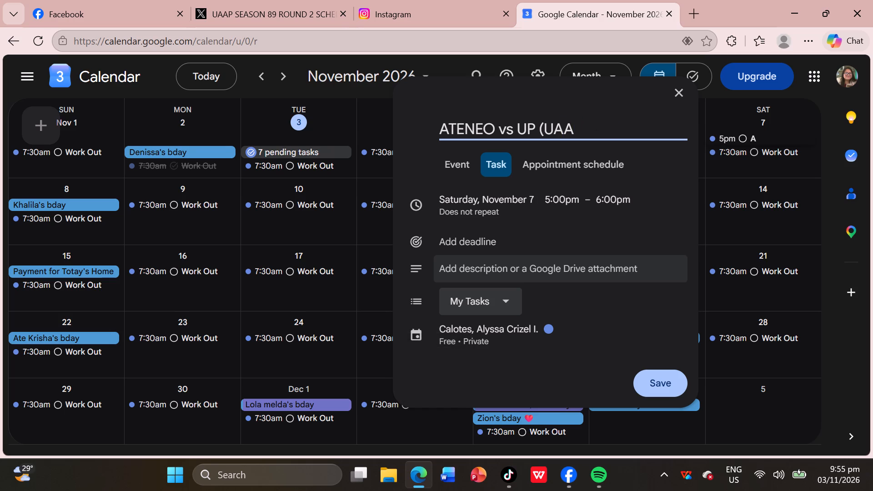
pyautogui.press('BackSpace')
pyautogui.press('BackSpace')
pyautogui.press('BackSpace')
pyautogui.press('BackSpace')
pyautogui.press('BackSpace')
# Add the description "Men's" to the ATENEO vs UP task and save it.
pyautogui.click(483, 266)
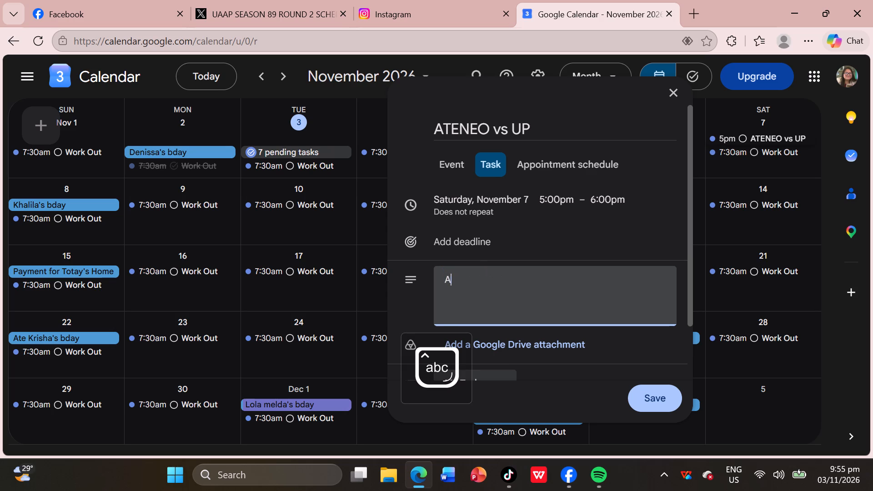
pyautogui.press('BackSpace')
pyautogui.press('BackSpace')
pyautogui.press('BackSpace')
pyautogui.write("n's")
pyautogui.scroll(-2, 599, 266)
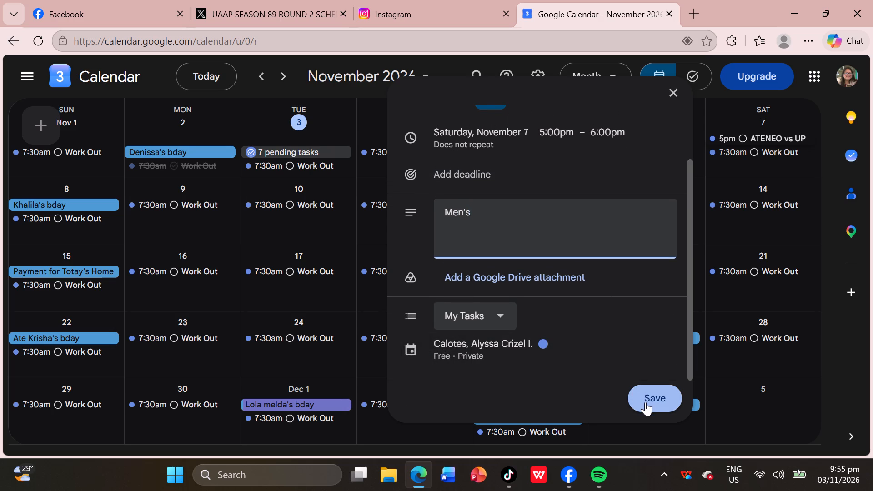
pyautogui.click(645, 402)
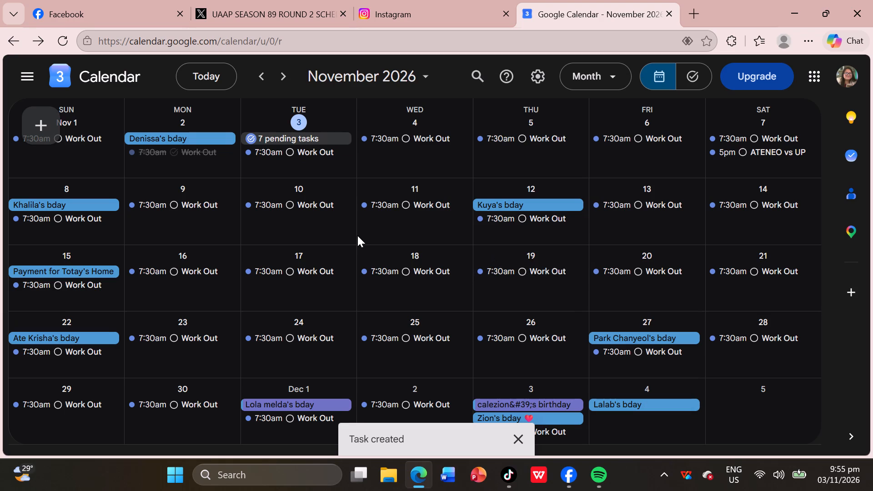
# Check the November 7 men's game time in the X schedule, set the ATENEO vs UP task's start to 6:00pm in Google Calendar, and save.
pyautogui.click(267, 0)
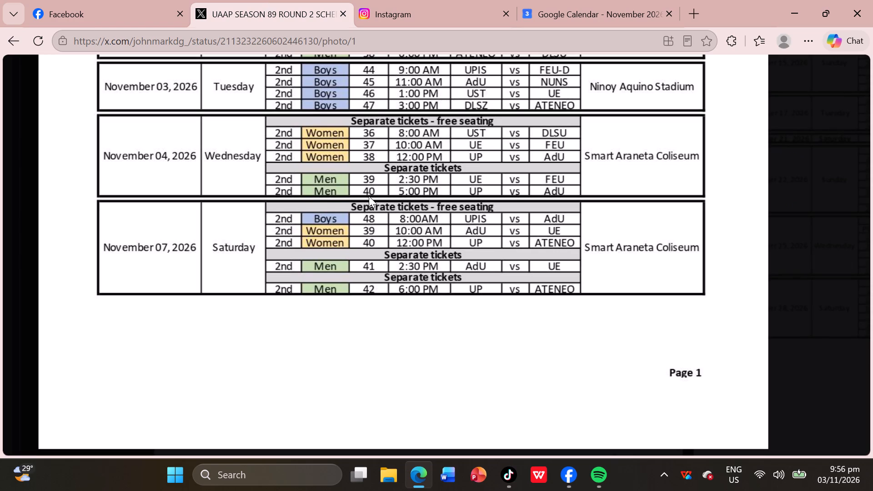
pyautogui.click(580, 0)
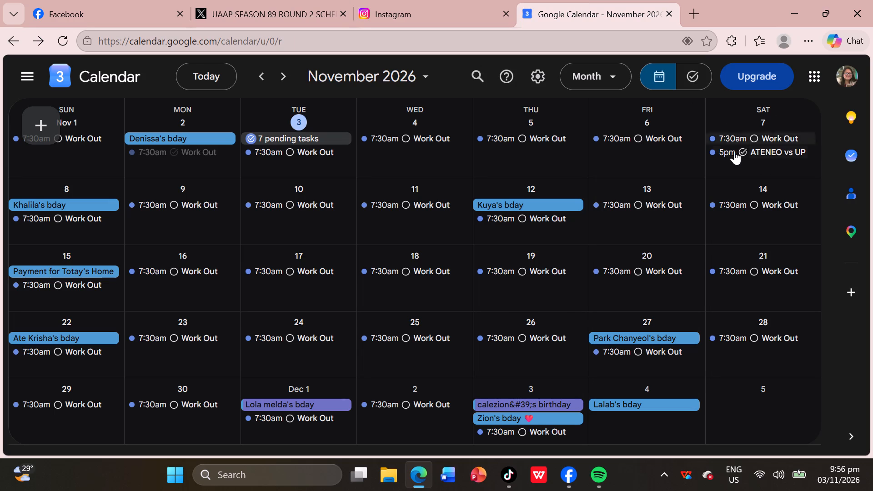
pyautogui.click(727, 151)
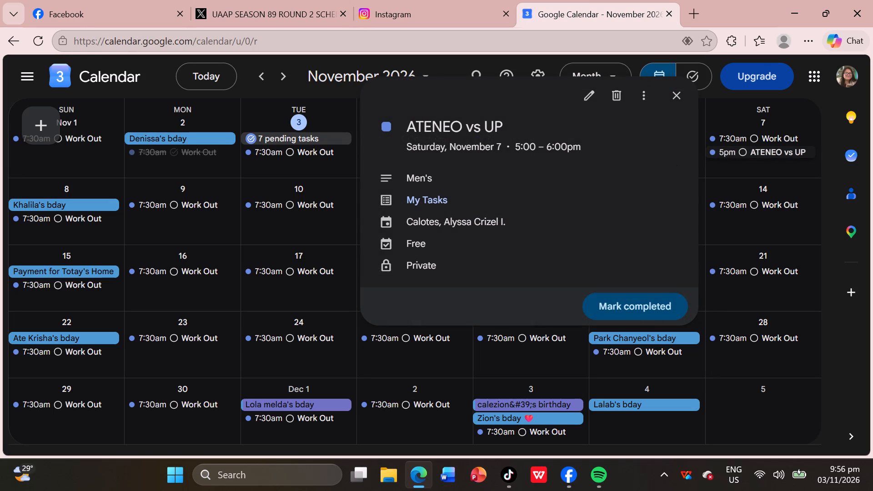
pyautogui.click(582, 99)
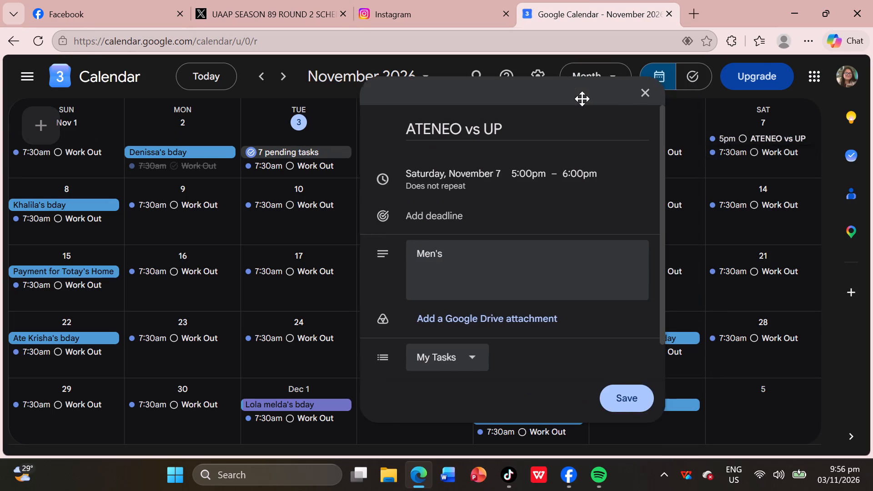
pyautogui.click(562, 175)
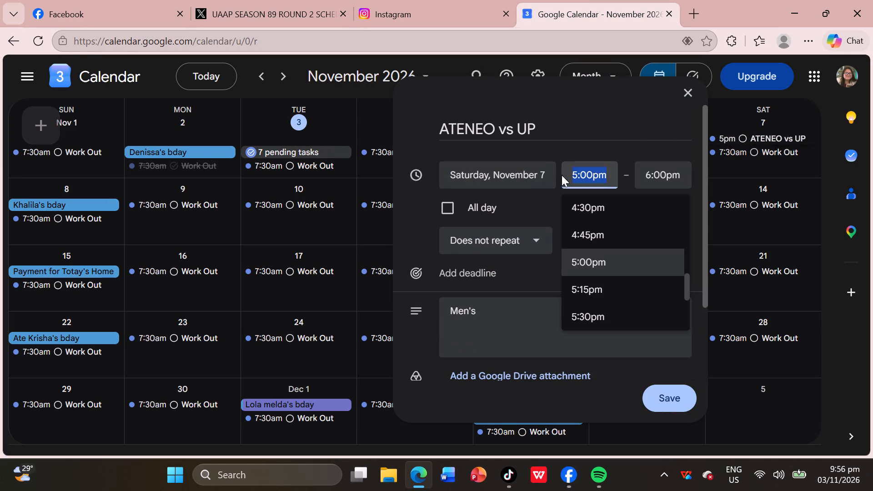
pyautogui.scroll(-1, 591, 303)
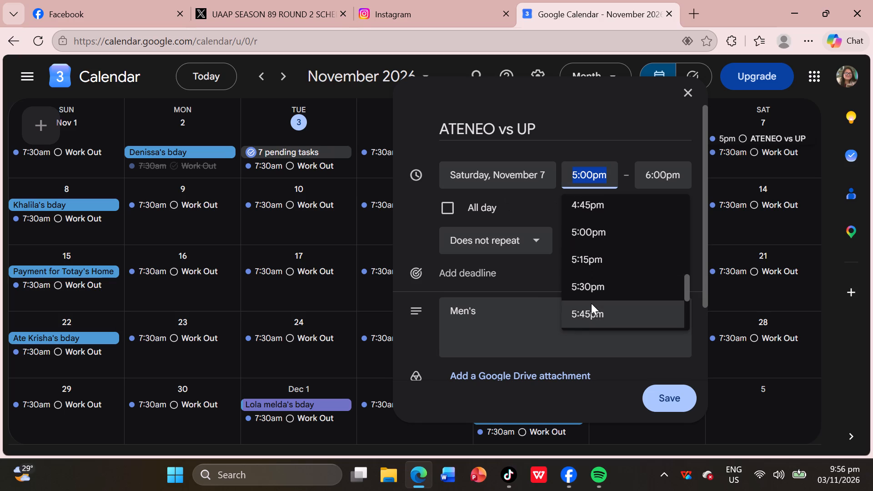
pyautogui.scroll(-1, 591, 303)
pyautogui.click(591, 303)
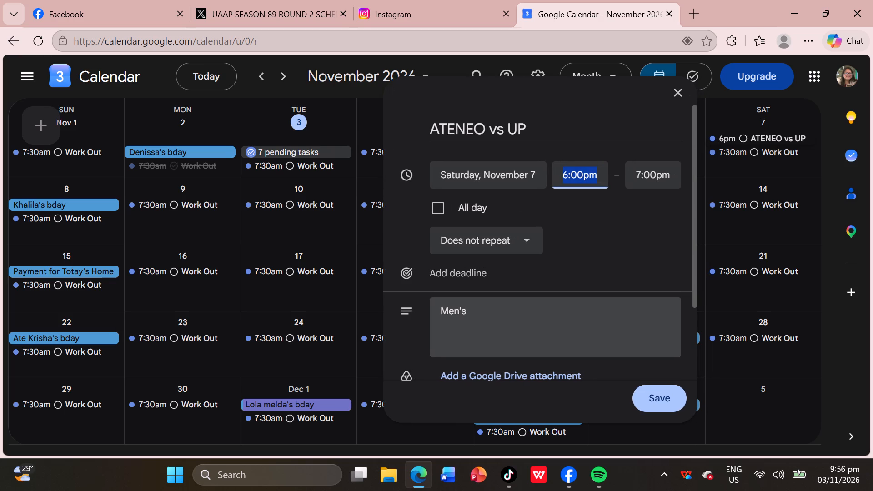
pyautogui.click(653, 396)
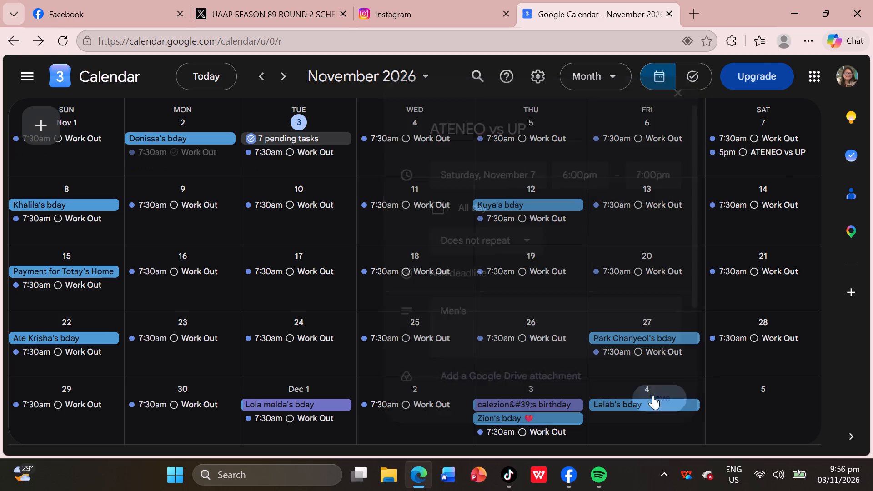
# Create another task on Saturday, November 7 titled "AWBT vs UP" with a 12:00pm start time.
pyautogui.click(773, 163)
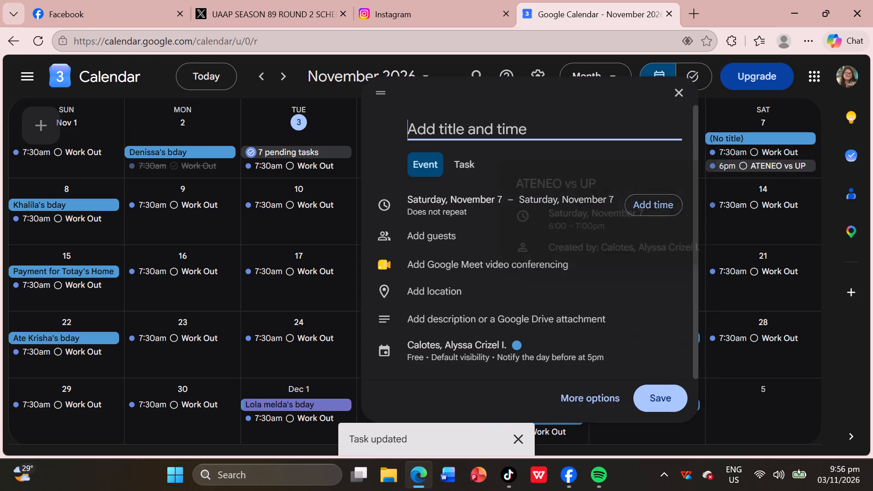
pyautogui.click(478, 162)
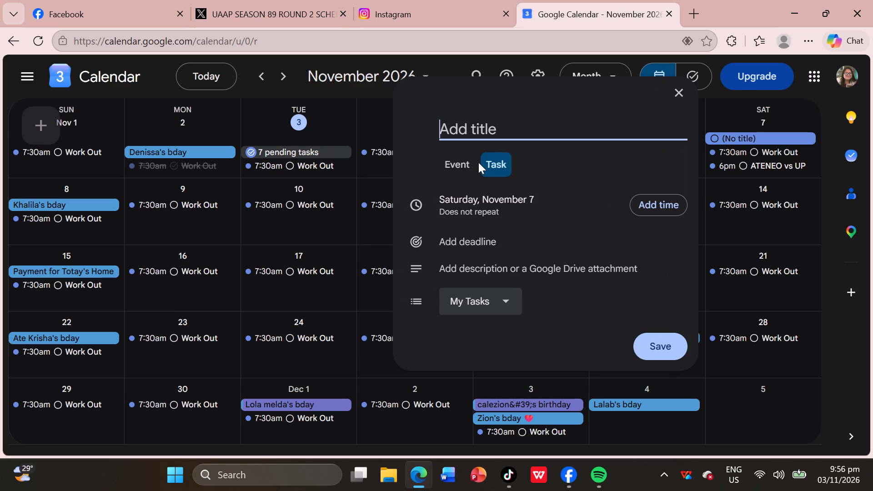
pyautogui.write('AWBT')
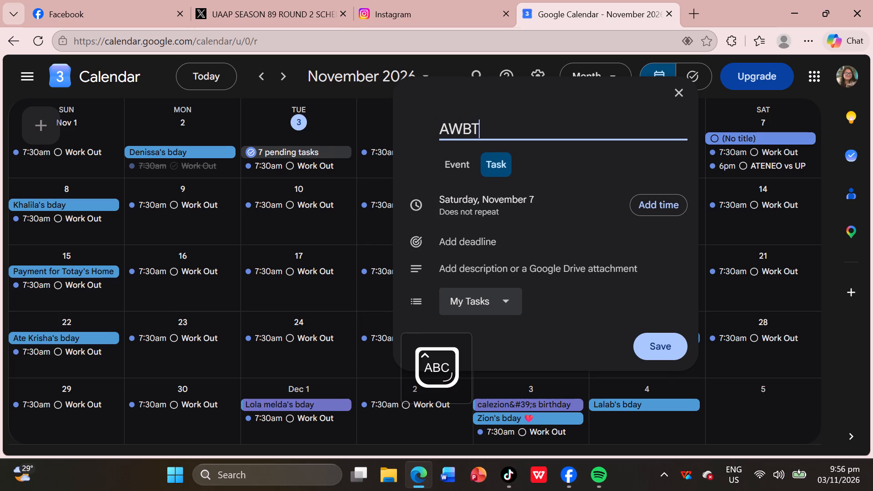
pyautogui.press('space')
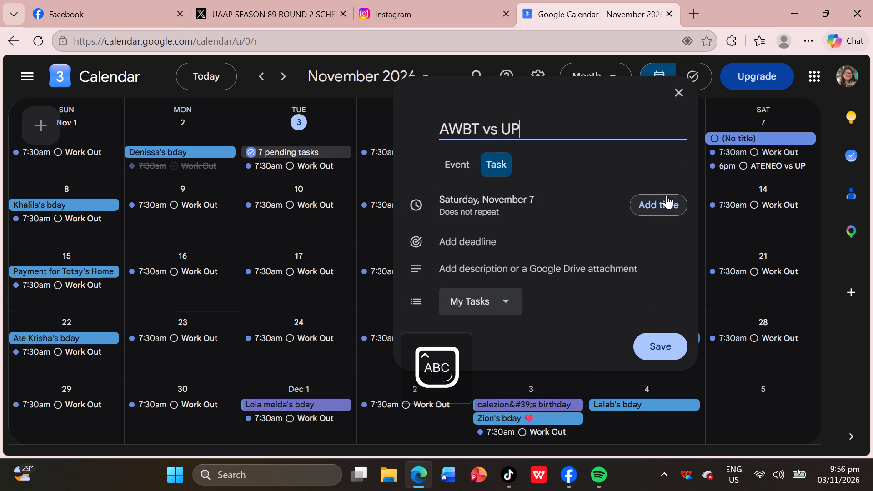
pyautogui.click(667, 195)
pyautogui.write('12')
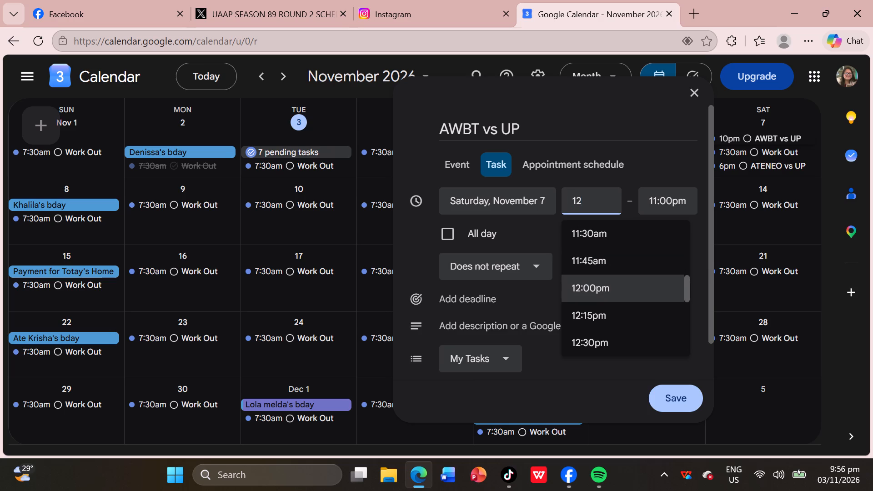
pyautogui.click(590, 298)
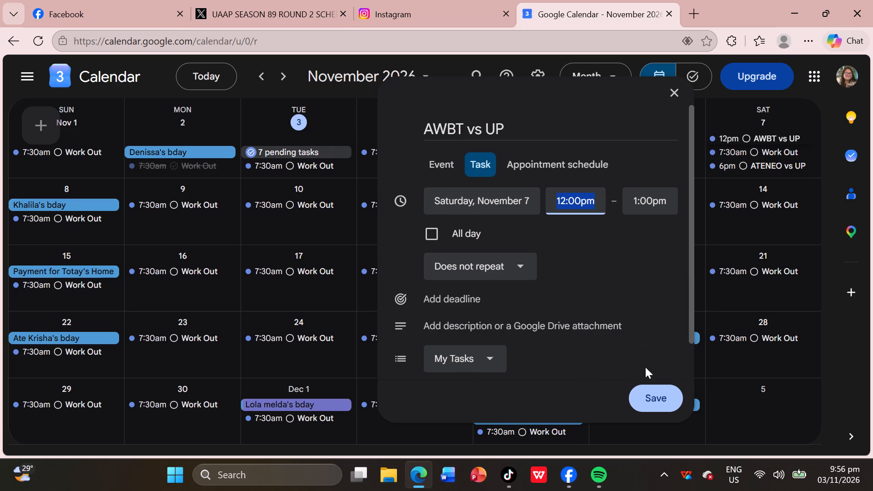
# Save the "AWBT vs UP" task on Saturday, November 7.
pyautogui.click(655, 395)
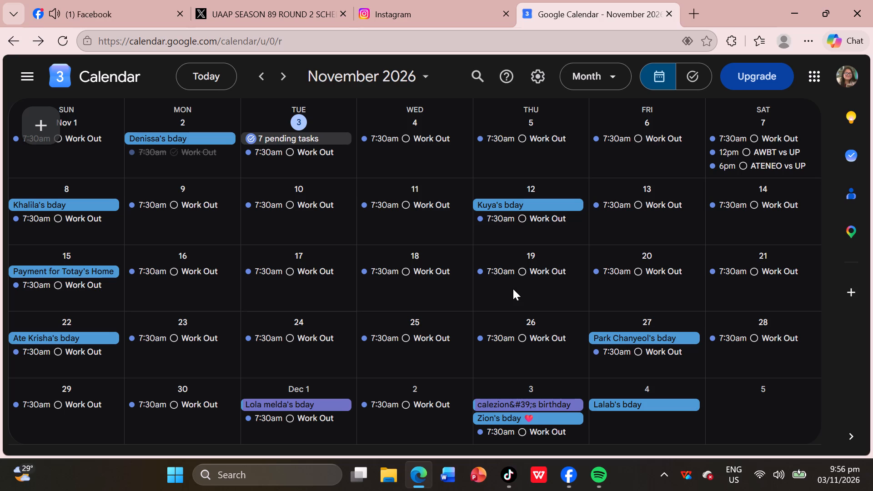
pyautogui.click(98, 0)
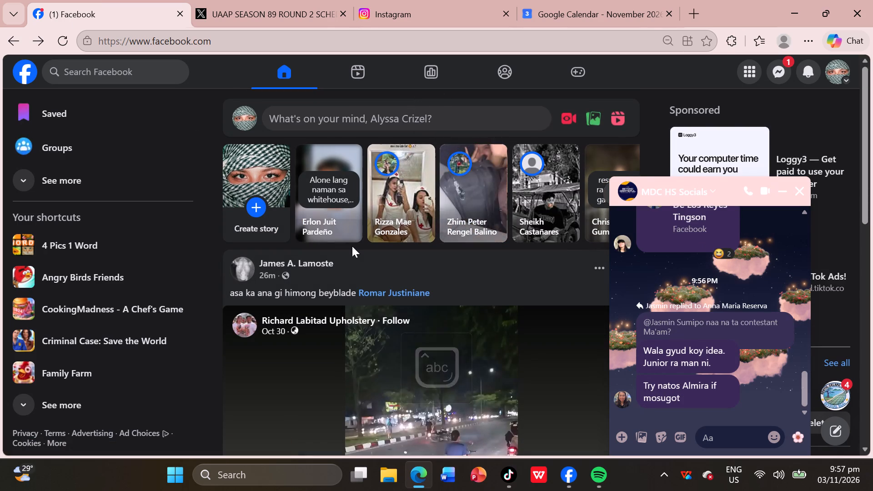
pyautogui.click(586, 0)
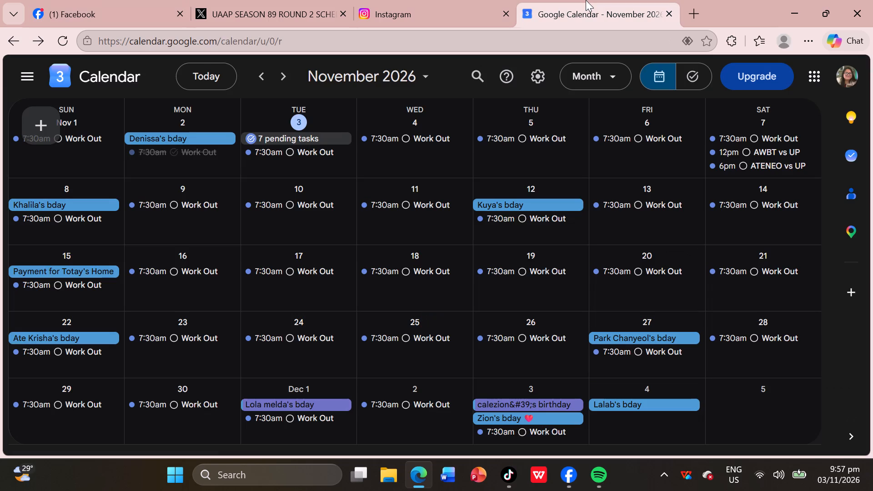
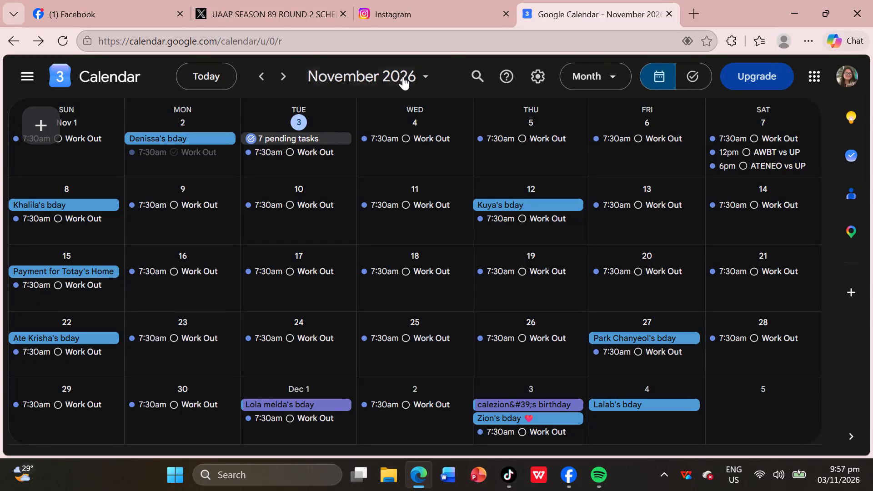
# Switch to the UAAP schedule on X and check its second page for Ateneo's November 11 men's and women's games.
pyautogui.click(238, 0)
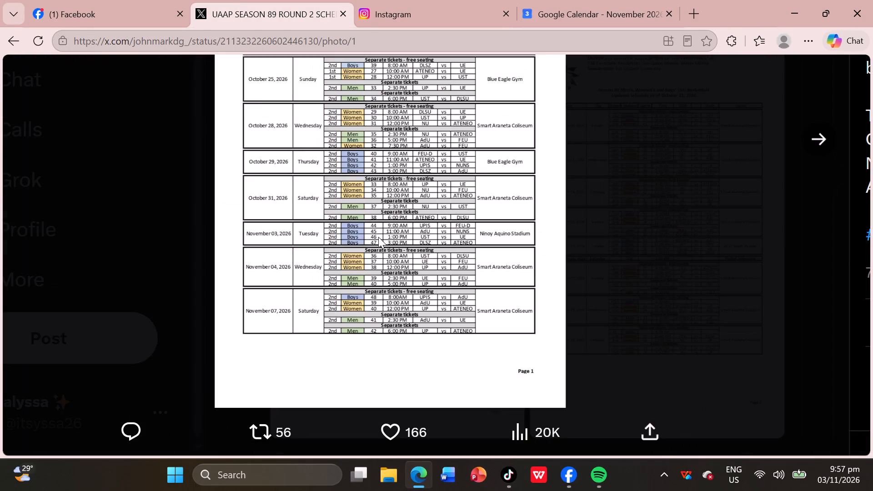
pyautogui.press('Right')
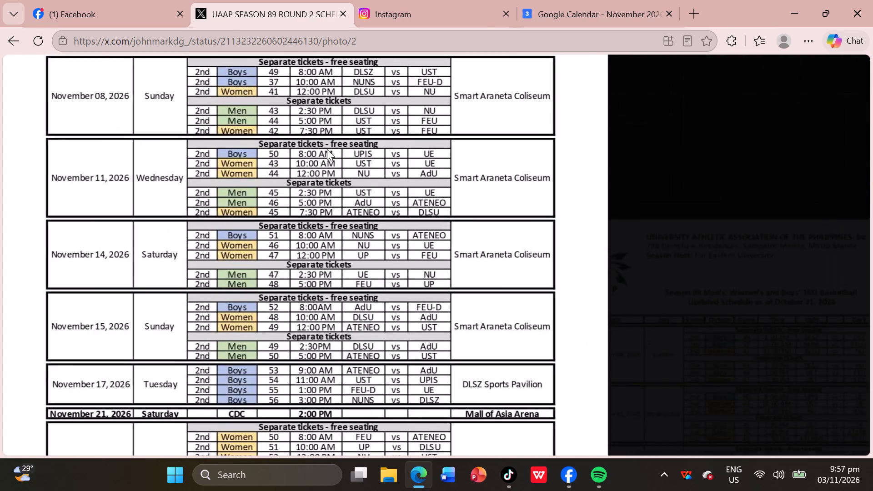
pyautogui.scroll(1, 327, 149)
pyautogui.hscroll(1, 327, 149)
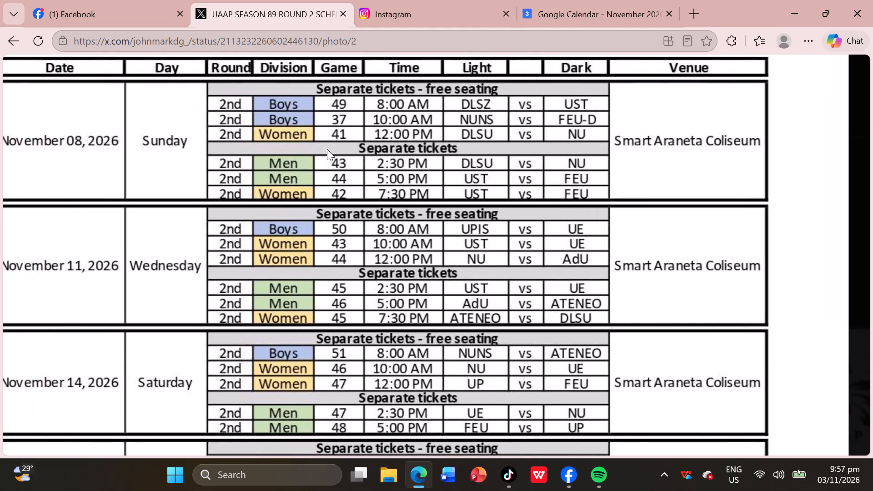
pyautogui.scroll(-2, 361, 215)
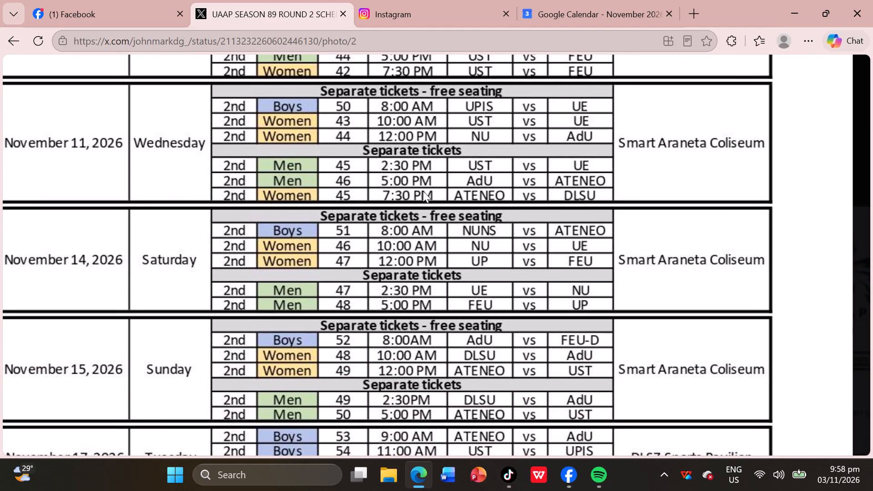
pyautogui.hscroll(1, 423, 191)
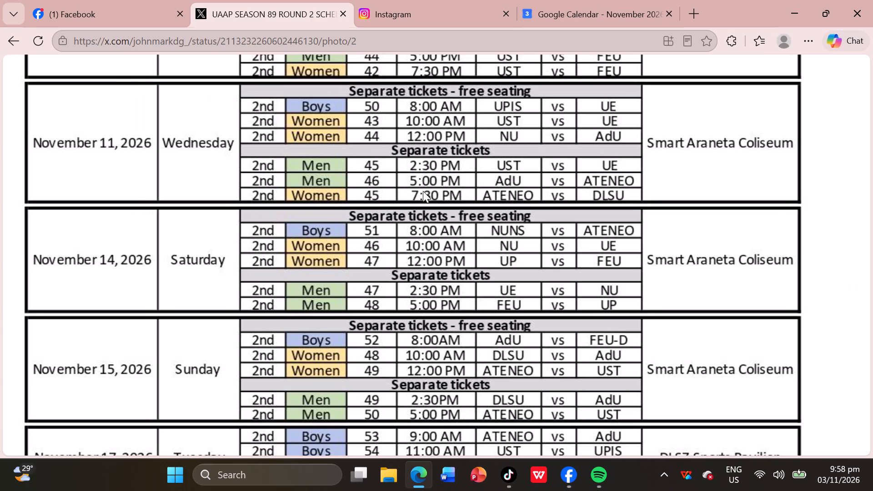
# In Google Calendar, create a task on Wednesday, November 11 titled "ATENEO vs ADU" with a 5:00pm start and save it.
pyautogui.click(615, 0)
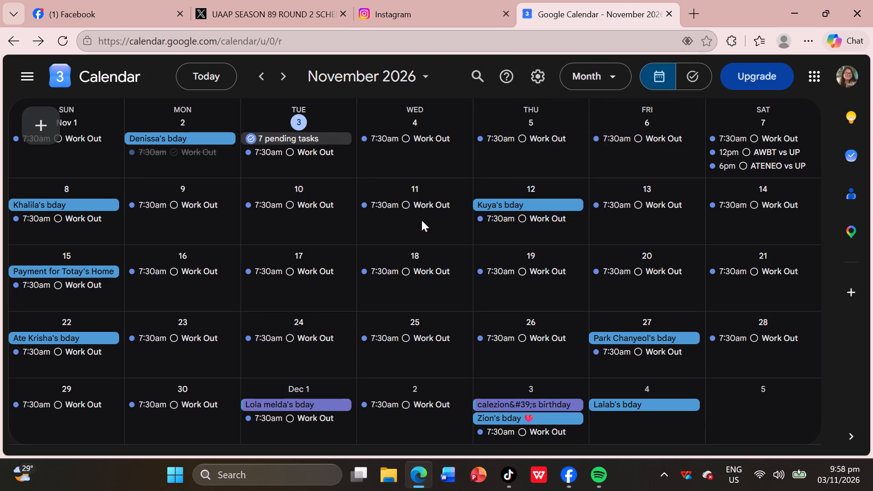
pyautogui.click(421, 220)
pyautogui.click(574, 164)
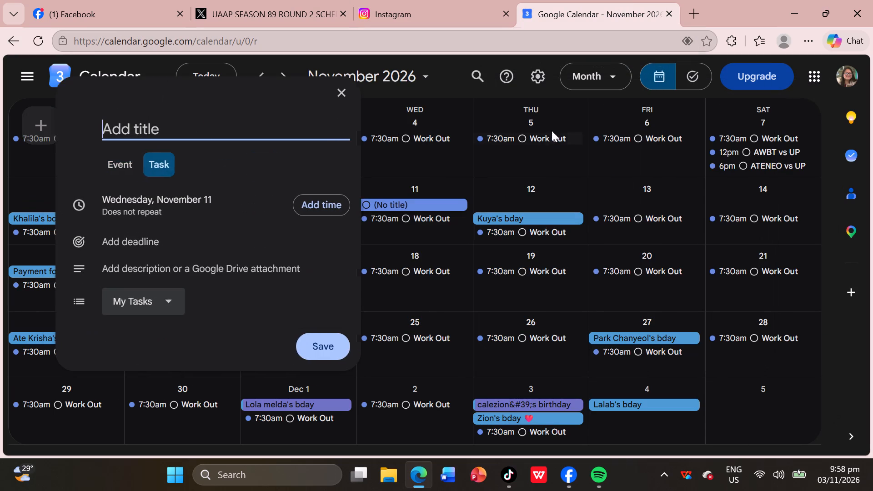
pyautogui.click(222, 127)
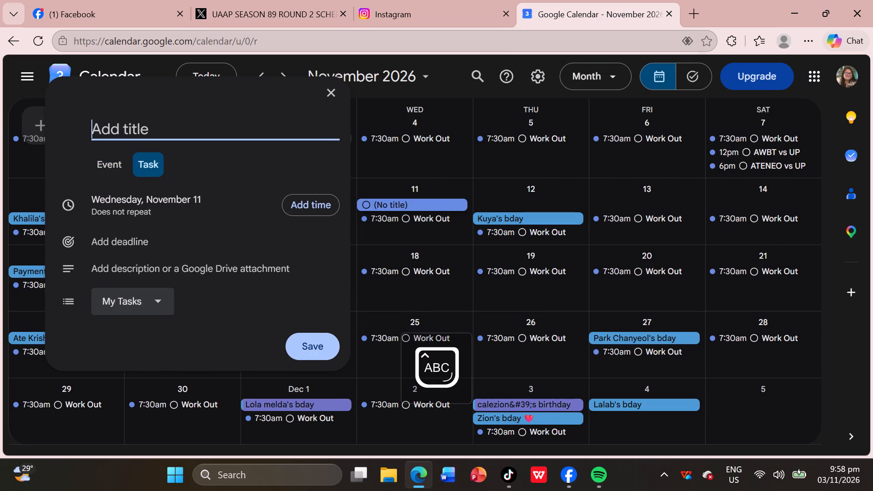
pyautogui.press('a')
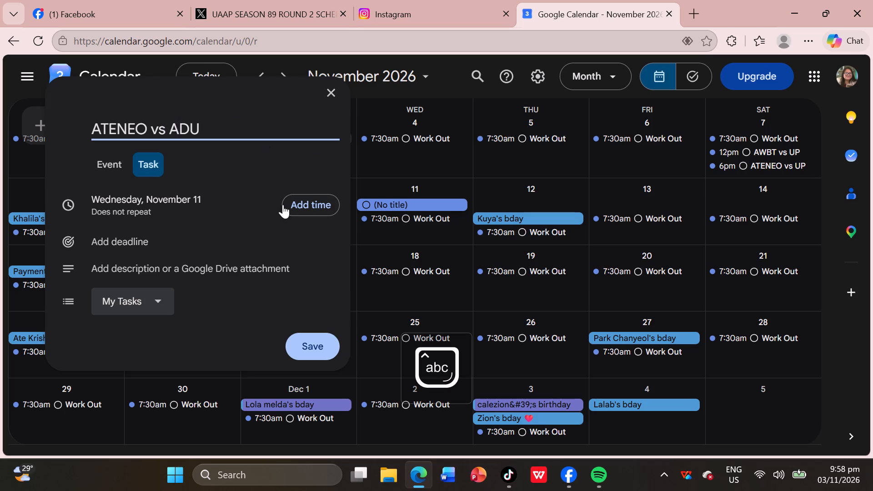
pyautogui.click(294, 205)
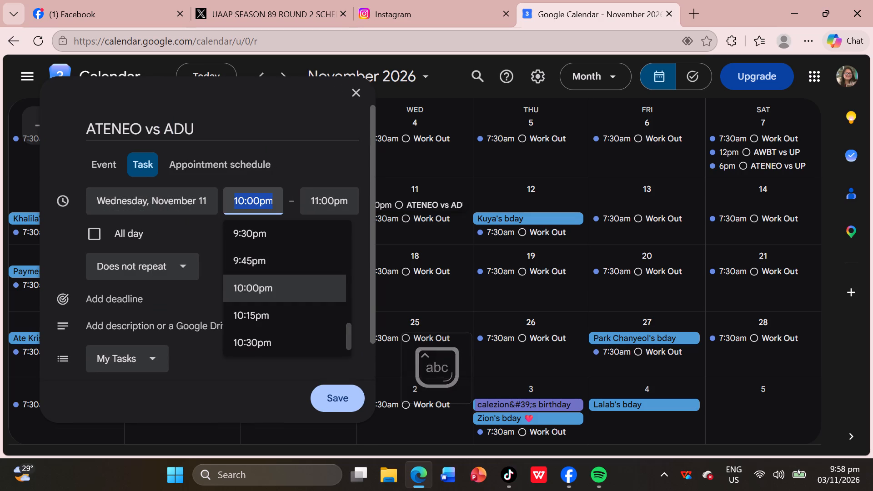
pyautogui.press('5')
pyautogui.click(253, 288)
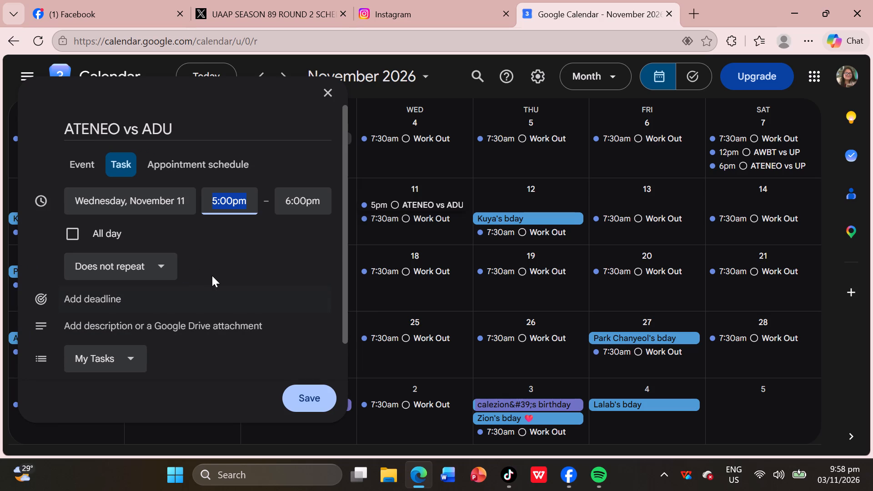
pyautogui.scroll(-1, 212, 276)
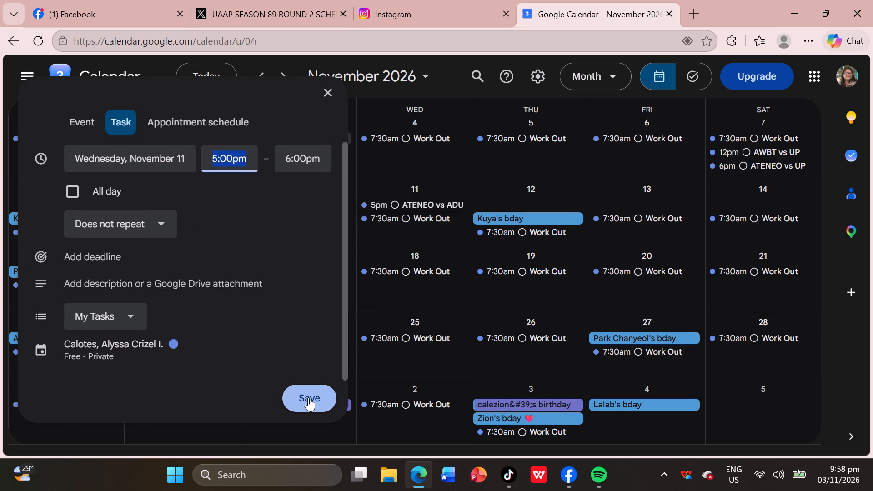
pyautogui.click(308, 397)
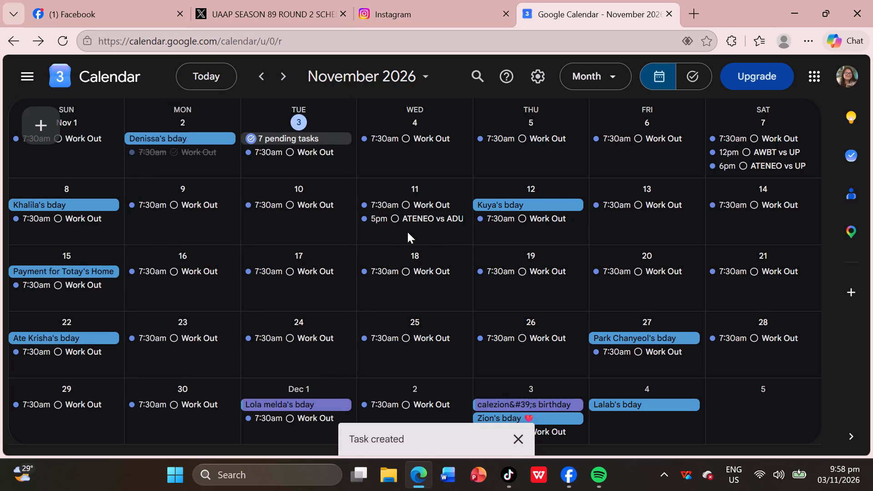
# Create another task on Wednesday, November 11 titled "AWBT vs DLSU" with a 7:00am start and save it.
pyautogui.click(392, 232)
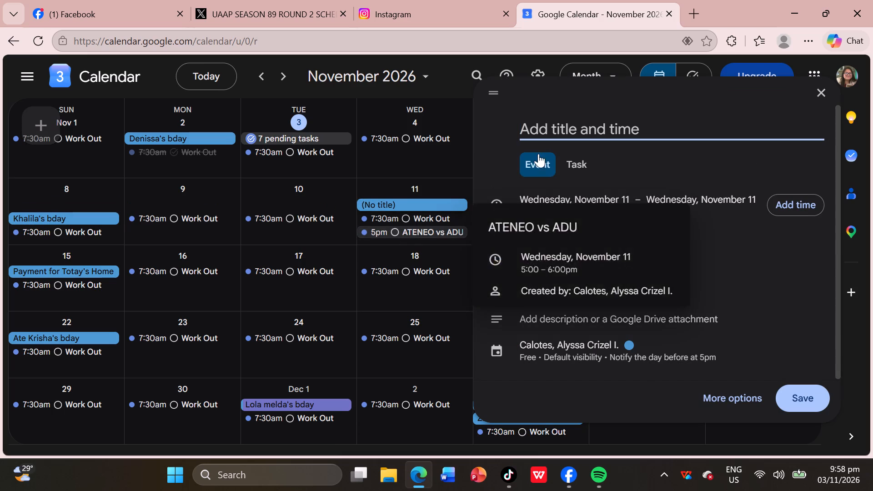
pyautogui.click(579, 168)
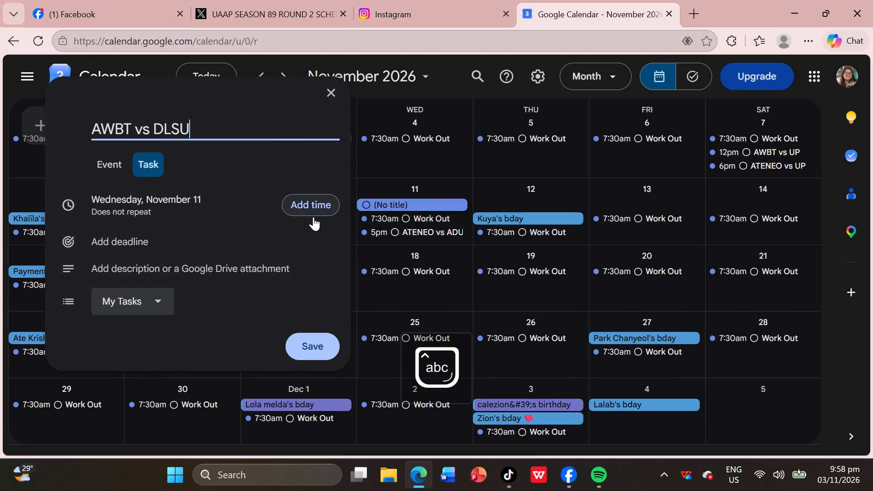
pyautogui.click(312, 210)
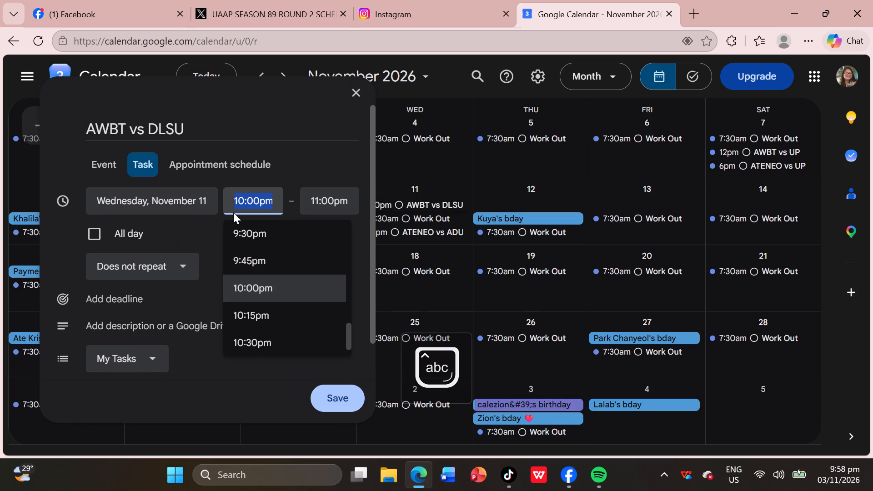
pyautogui.press('7')
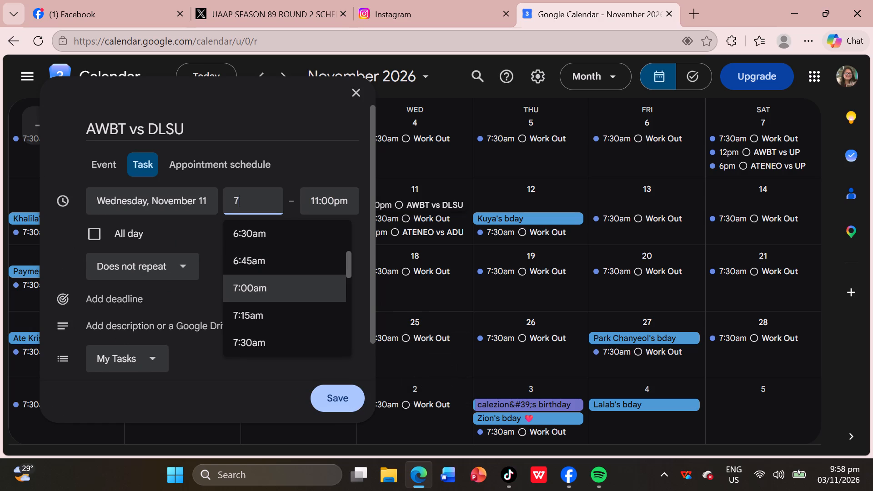
pyautogui.click(235, 288)
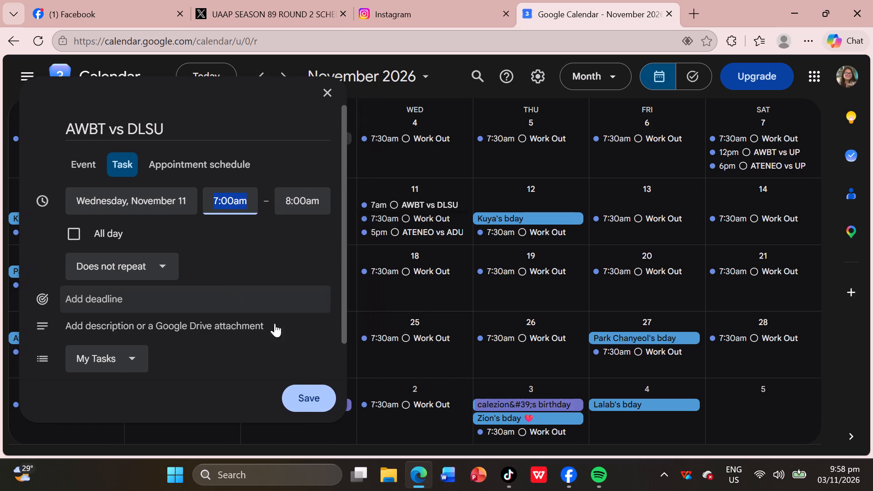
pyautogui.click(302, 393)
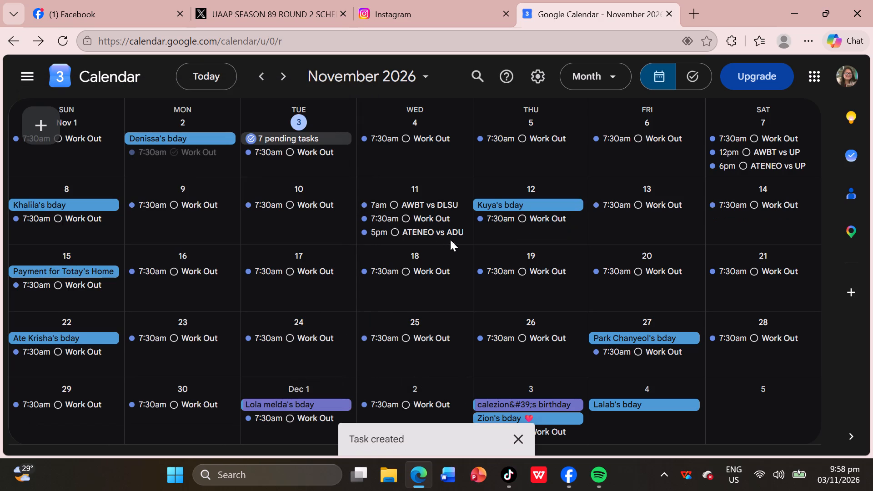
# Set the November 11 Work Out task's time to 7:00pm and save the change for this task only.
pyautogui.click(379, 220)
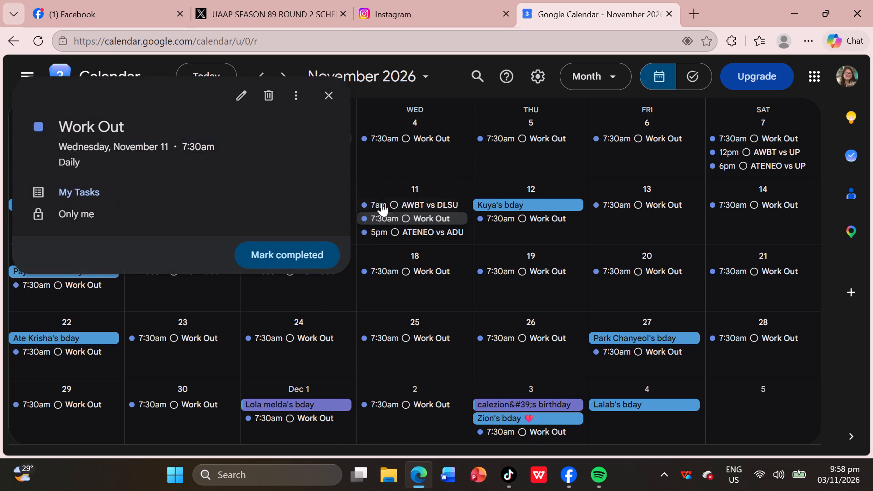
pyautogui.click(239, 102)
pyautogui.click(225, 174)
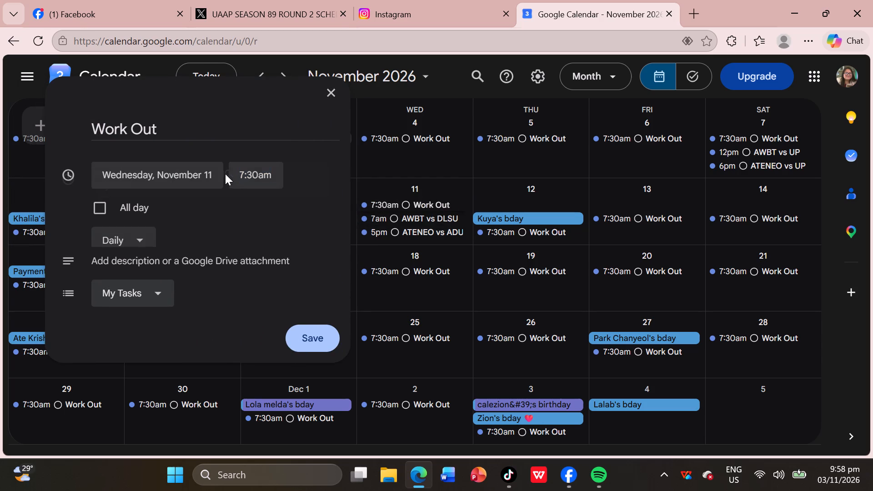
pyautogui.scroll(-2, 276, 270)
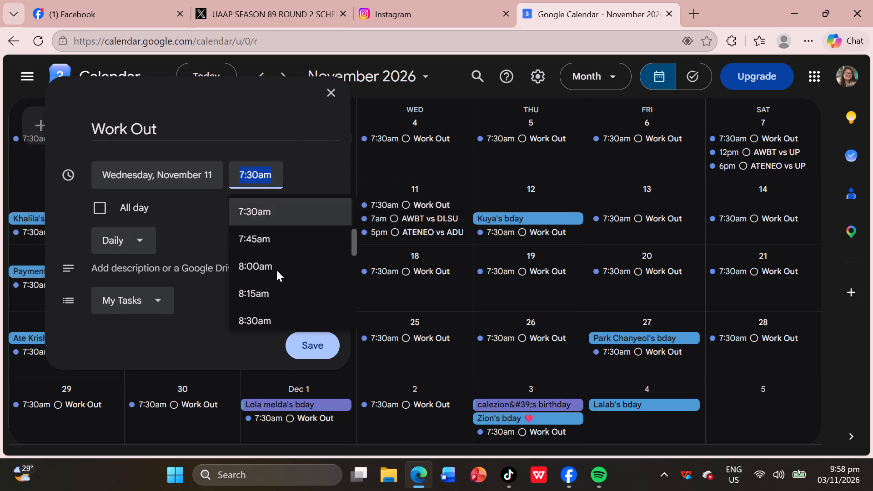
pyautogui.scroll(-4, 276, 270)
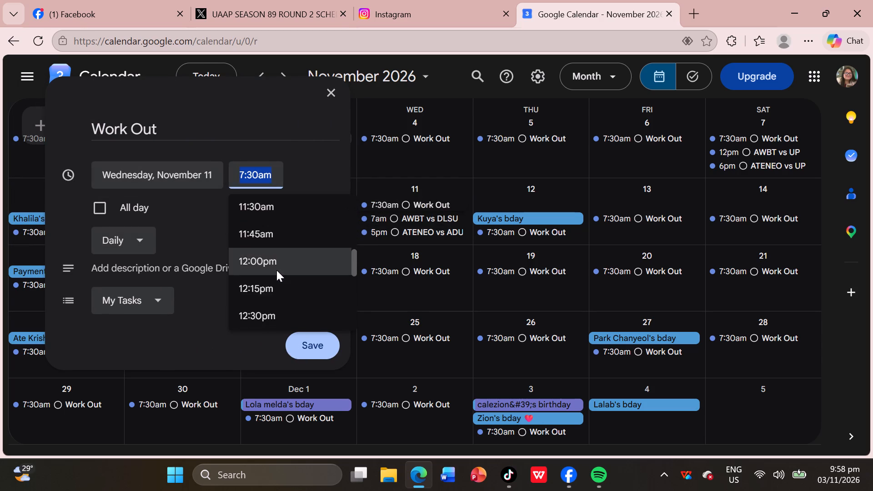
pyautogui.scroll(-4, 276, 270)
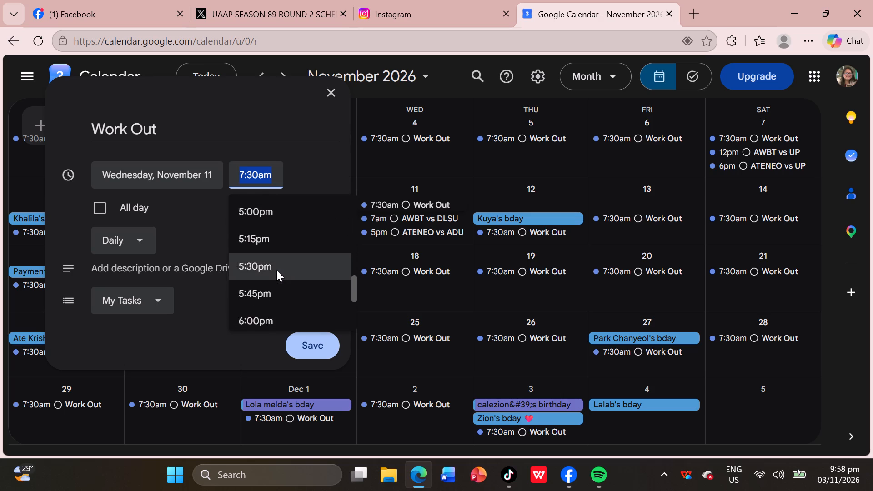
pyautogui.scroll(-1, 276, 270)
pyautogui.scroll(-2, 249, 308)
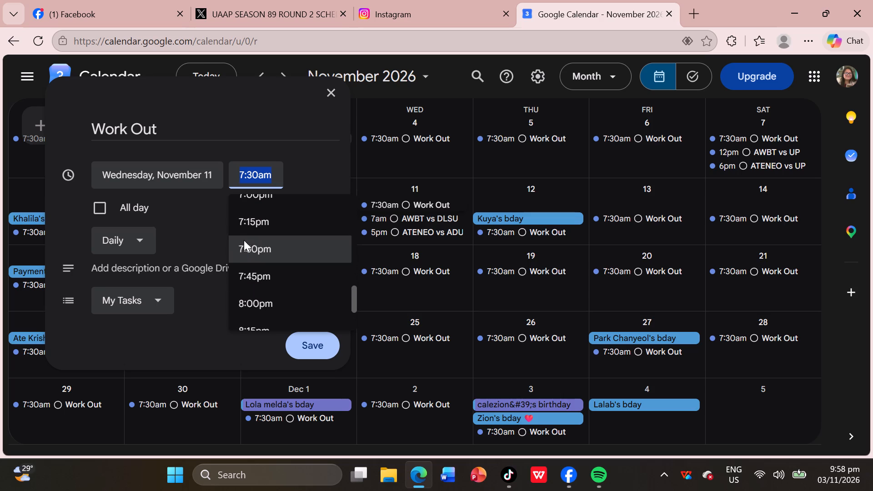
pyautogui.scroll(1, 247, 223)
pyautogui.click(256, 220)
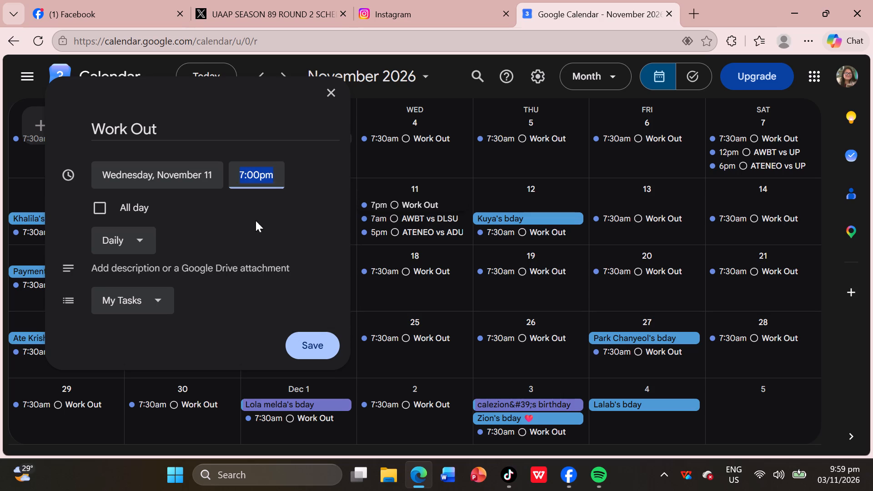
pyautogui.click(316, 354)
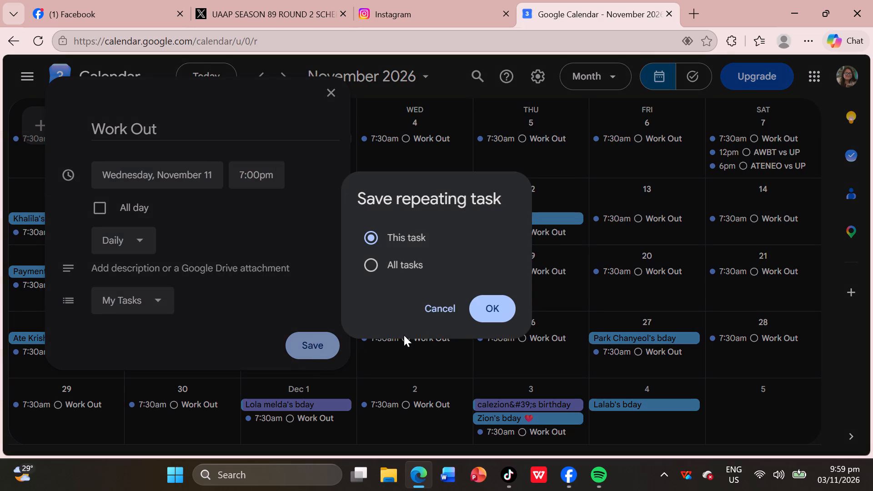
pyautogui.click(498, 313)
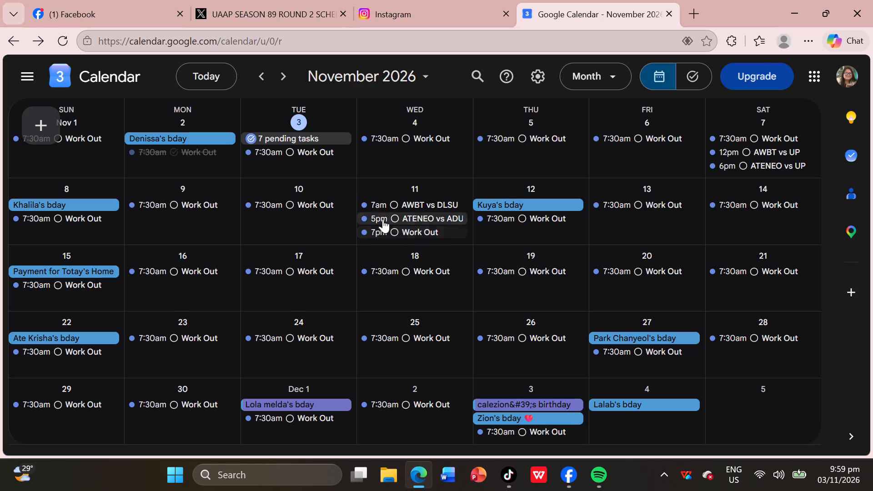
# Set the November 11 AWBT vs DLSU task's start to 7:00pm and save it.
pyautogui.click(376, 205)
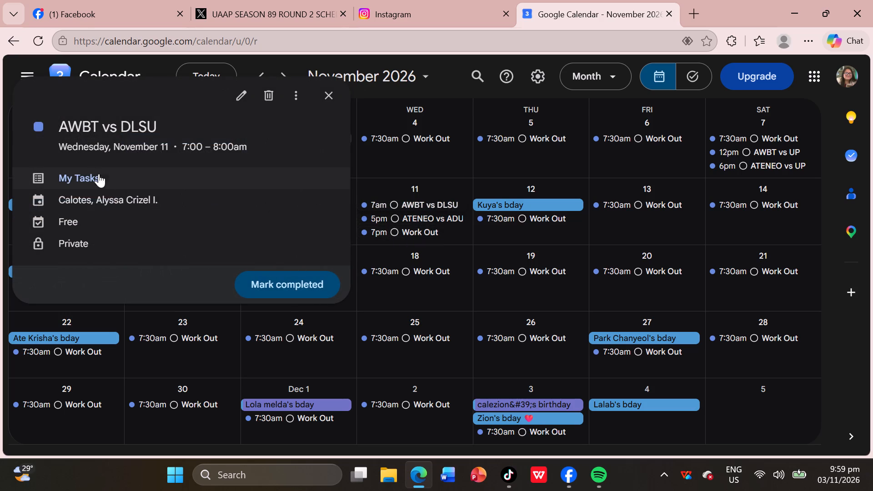
pyautogui.click(238, 94)
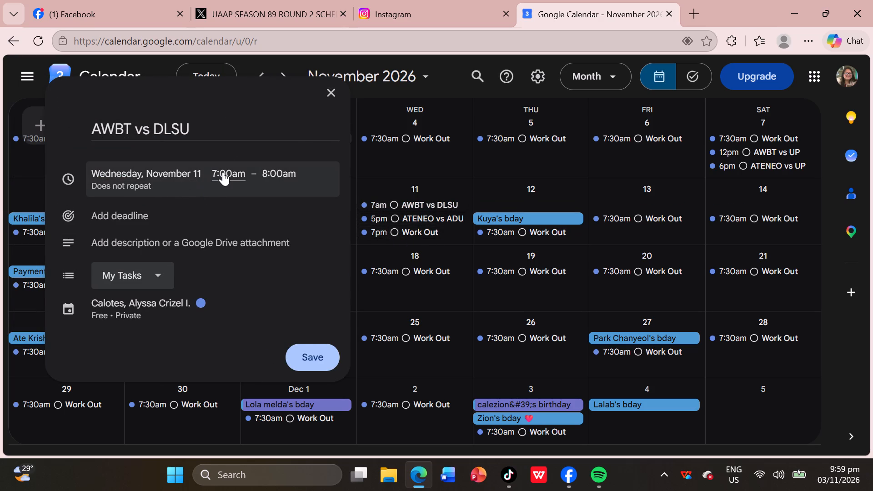
pyautogui.click(223, 172)
pyautogui.scroll(-5, 231, 238)
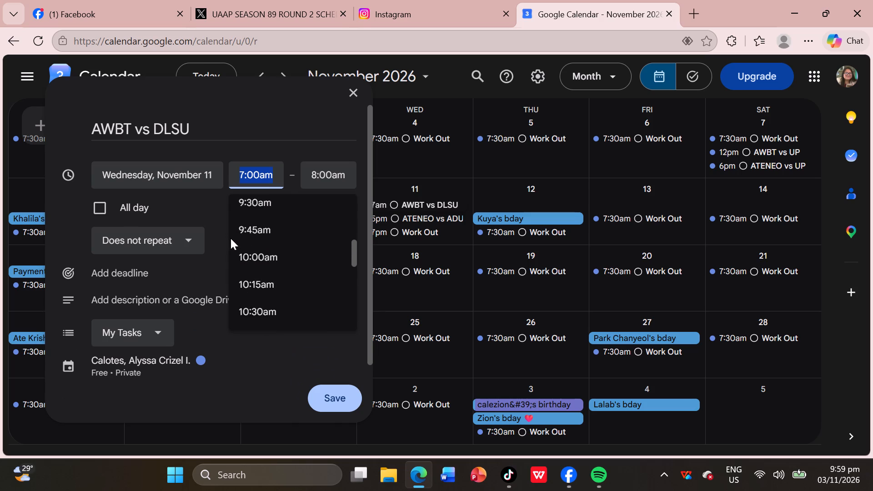
pyautogui.scroll(-2, 231, 238)
pyautogui.scroll(3, 231, 238)
pyautogui.scroll(-3, 231, 238)
pyautogui.hscroll(1, 231, 238)
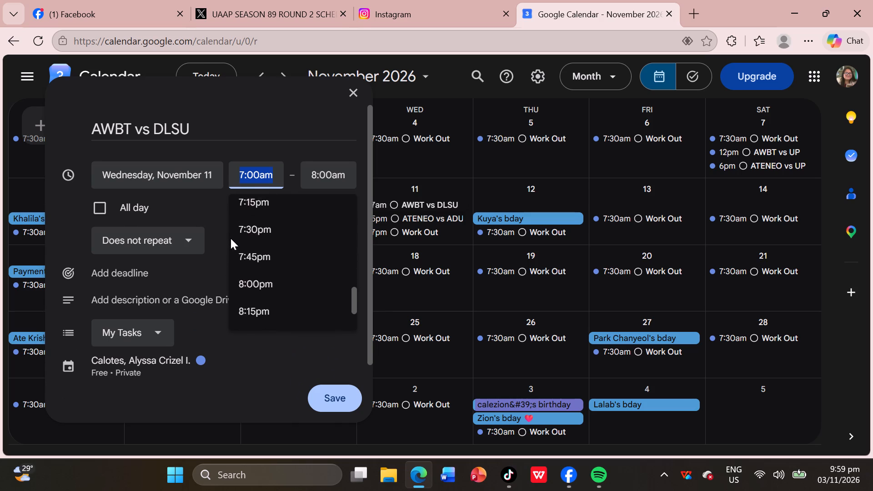
pyautogui.hscroll(1, 231, 238)
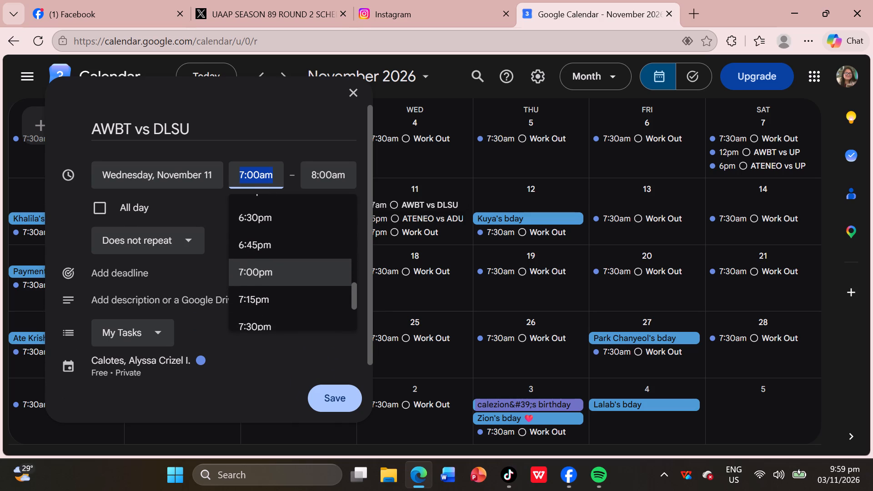
pyautogui.click(257, 271)
pyautogui.click(301, 394)
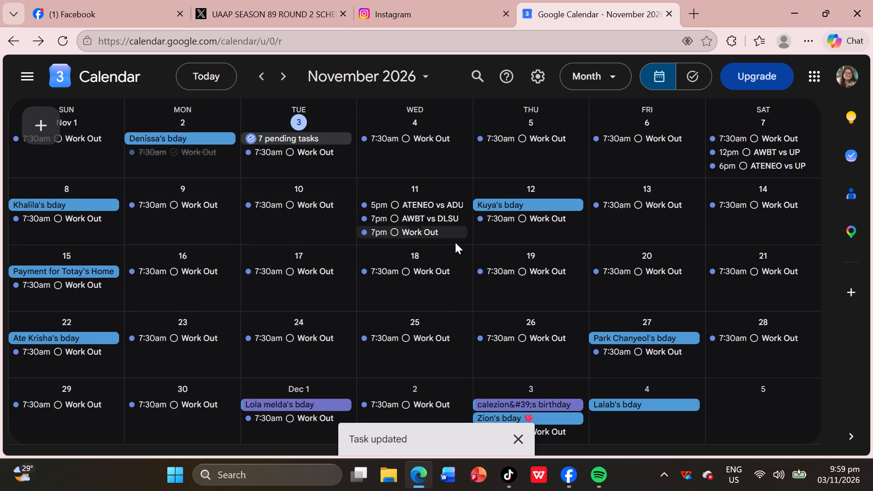
# Open the November 11 Work Out task for editing.
pyautogui.click(372, 232)
pyautogui.click(231, 95)
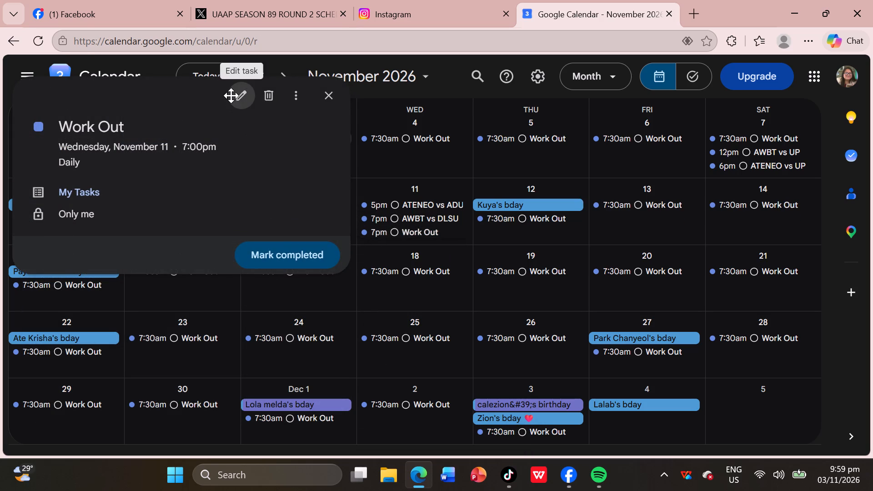
# Set the November 11 Work Out task's time to 7:30am and save the change for this task only.
pyautogui.click(217, 168)
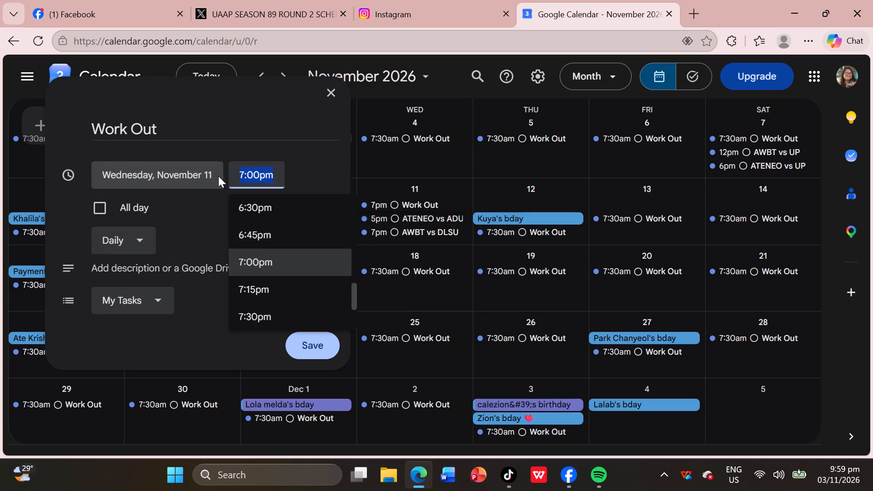
pyautogui.scroll(7, 257, 226)
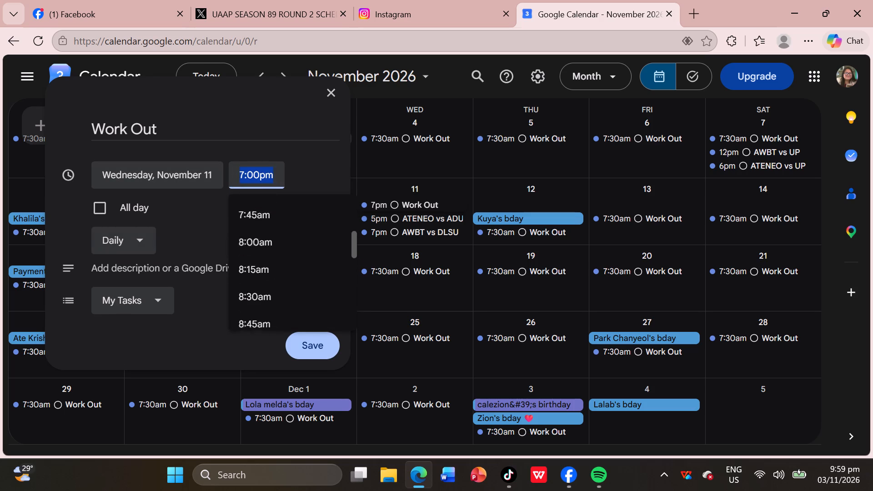
pyautogui.click(257, 219)
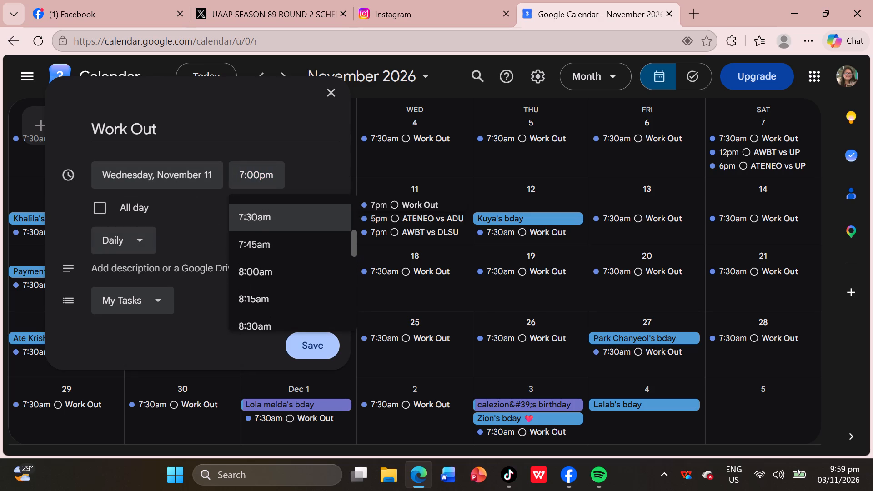
pyautogui.click(298, 347)
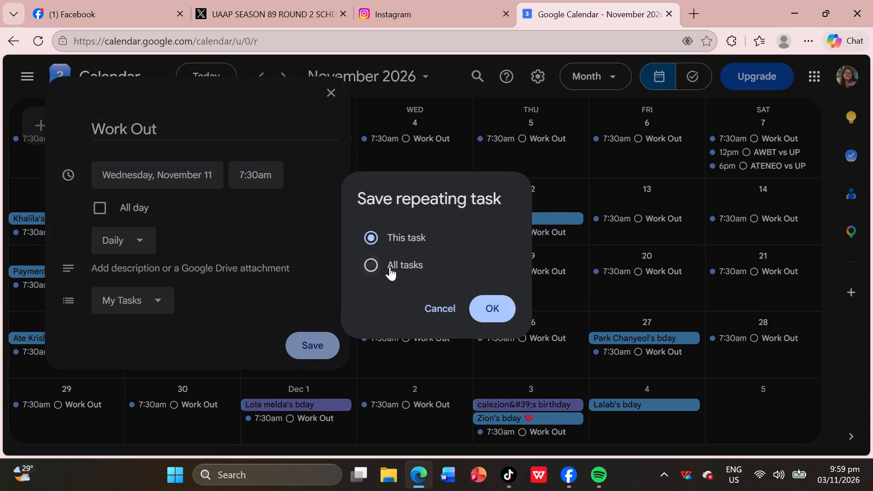
pyautogui.click(497, 306)
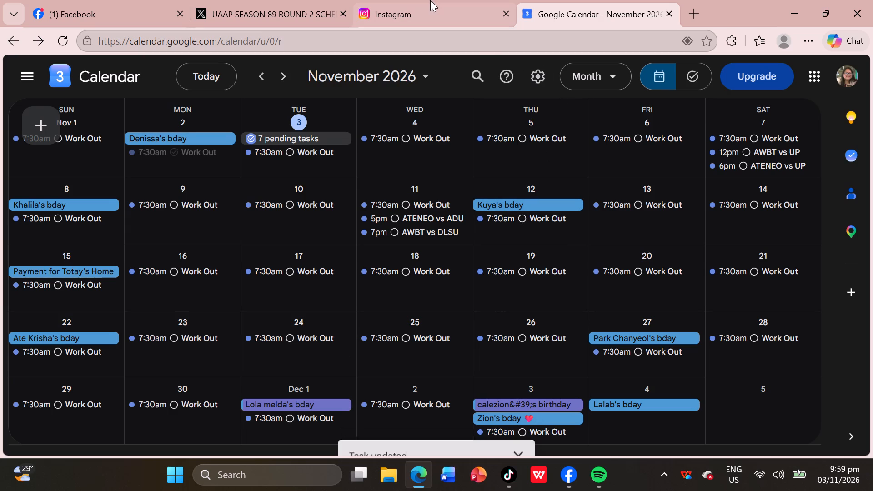
# Check the UAAP Season 89 Round 2 schedule on X for the Ateneo games following November 11.
pyautogui.click(285, 9)
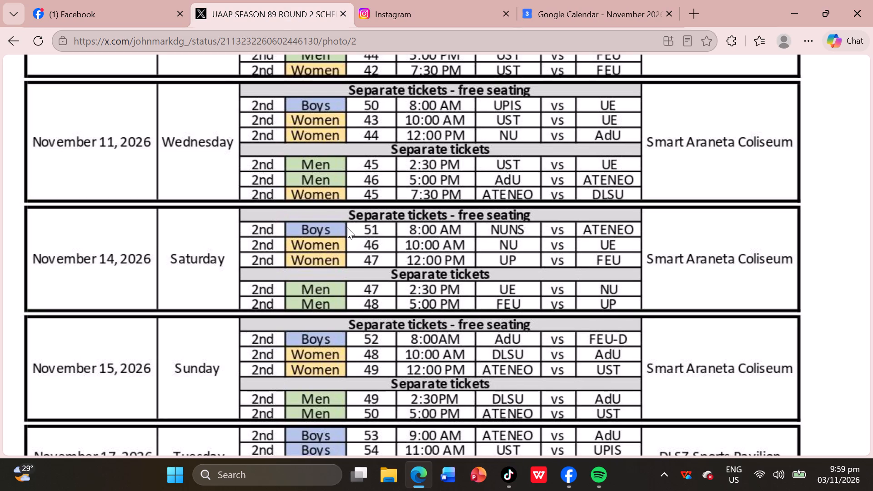
pyautogui.scroll(-1, 347, 227)
# Switch to Facebook and look through the latest posts in the home feed.
pyautogui.click(132, 0)
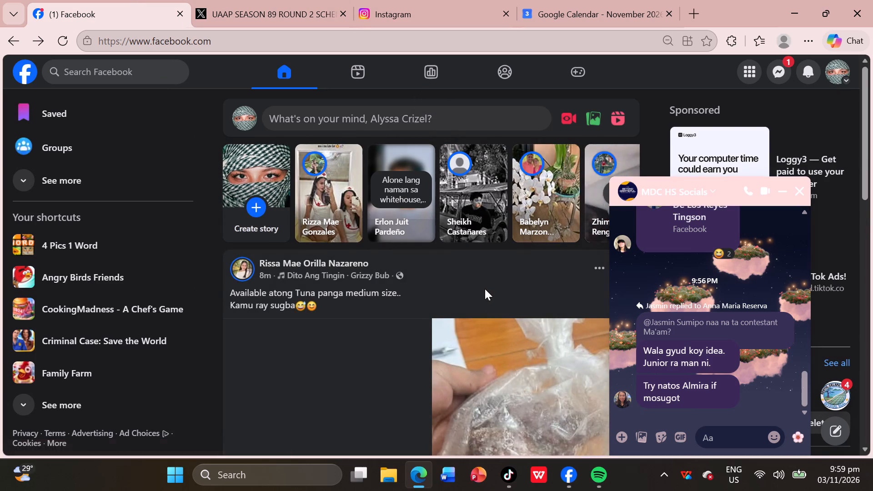
pyautogui.scroll(-3, 485, 289)
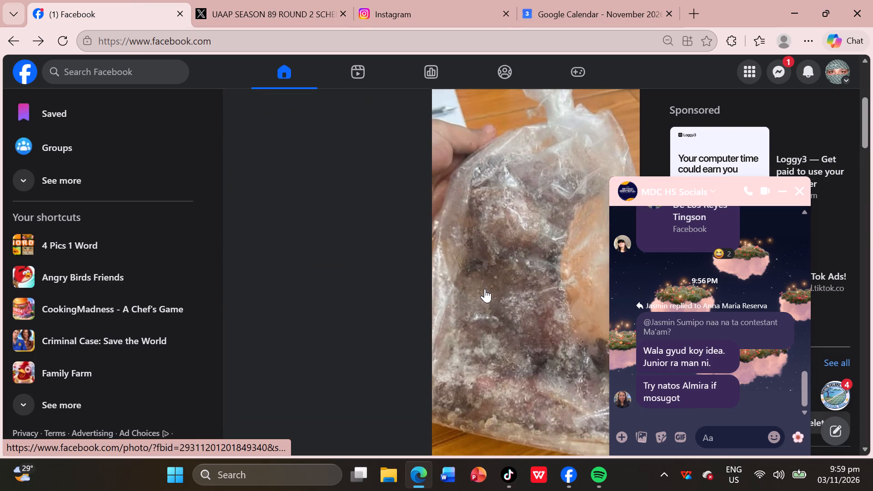
pyautogui.scroll(-1, 485, 289)
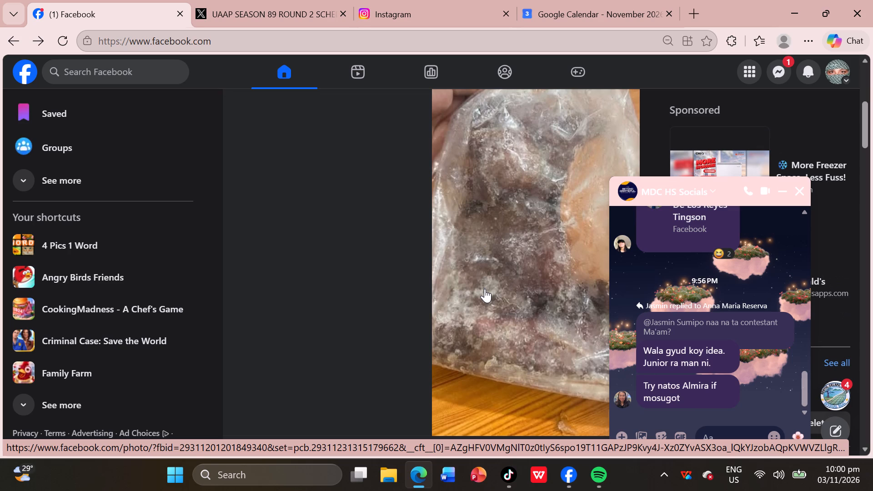
pyautogui.scroll(9, 485, 289)
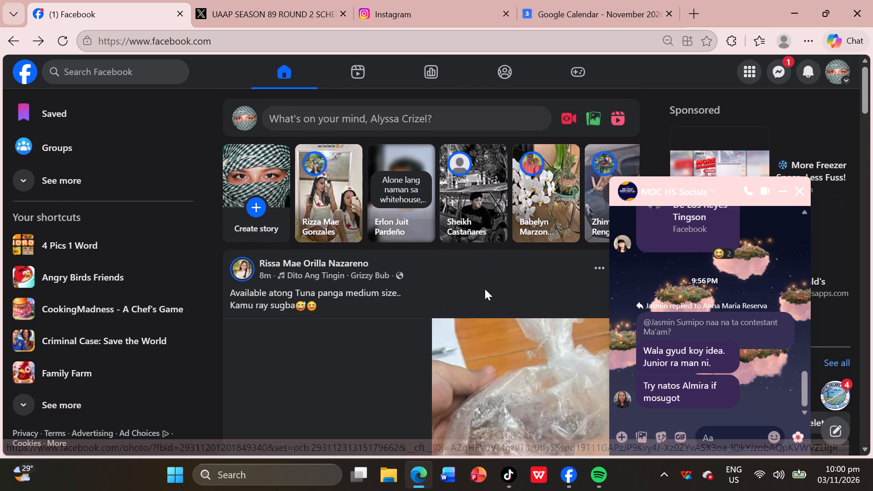
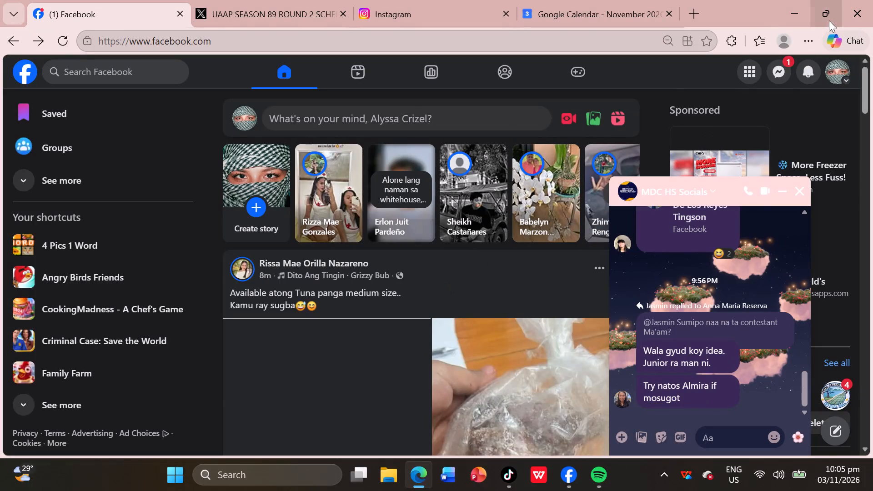
# Check the Messenger chat list on Facebook and close it.
pyautogui.click(782, 72)
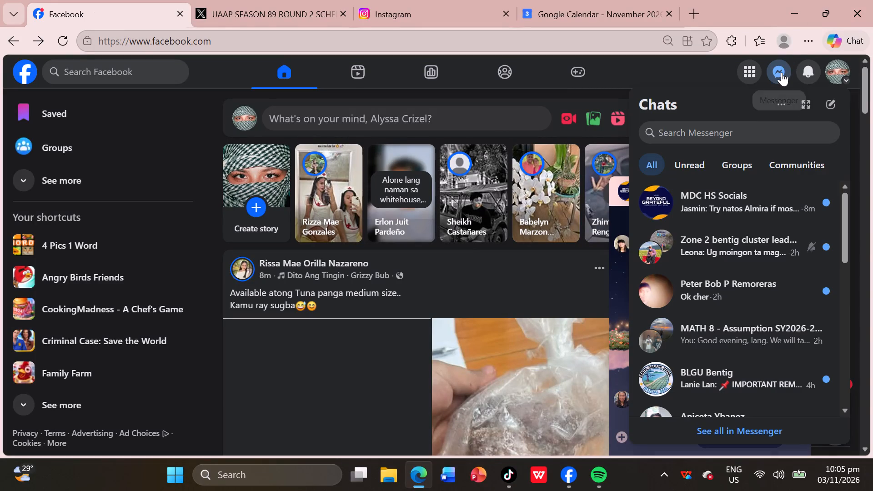
pyautogui.click(782, 72)
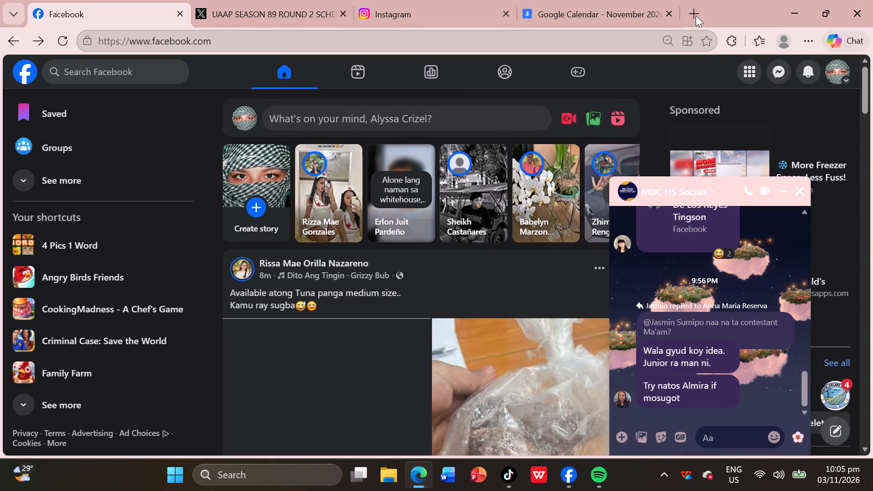
# Look through the UAAP schedule on X for Ateneo games after November 11, and return to the November 2026 Google Calendar.
pyautogui.click(643, 0)
pyautogui.click(291, 0)
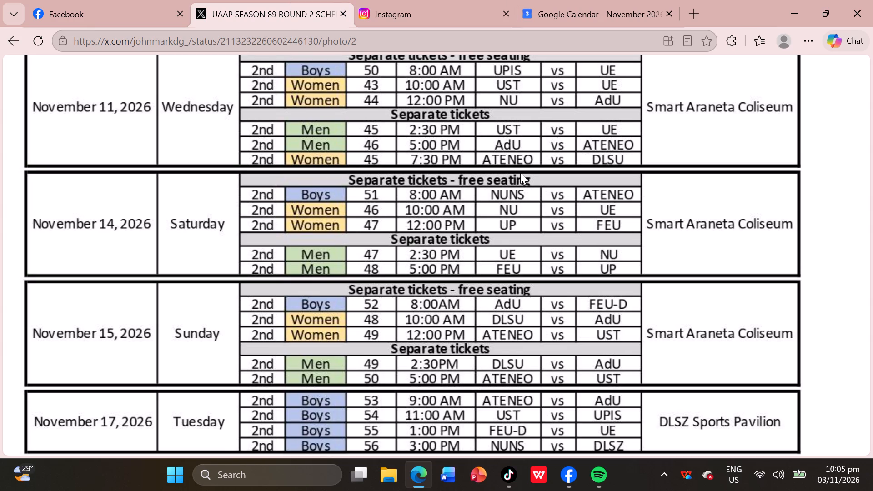
pyautogui.scroll(-1, 520, 173)
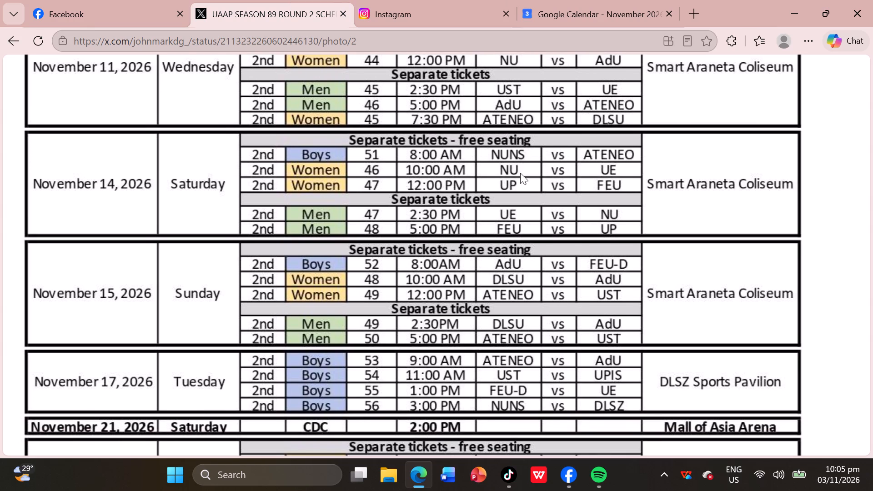
pyautogui.scroll(-3, 520, 173)
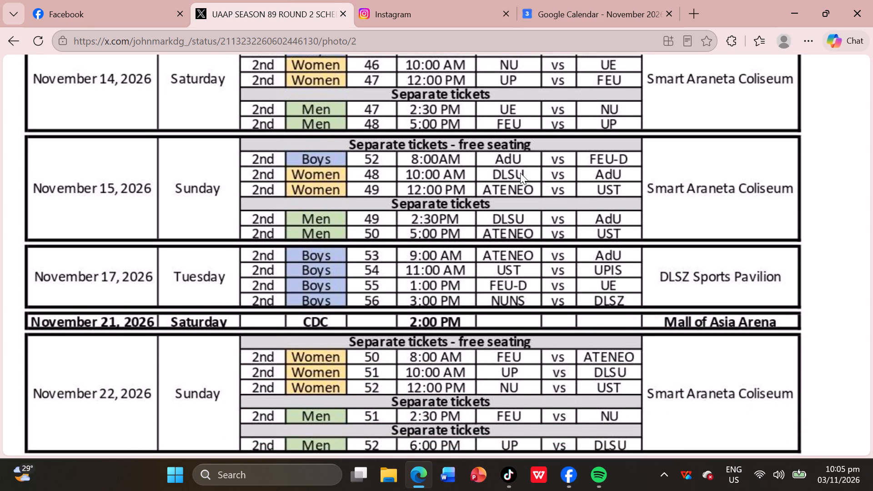
pyautogui.scroll(-1, 520, 173)
pyautogui.click(600, 6)
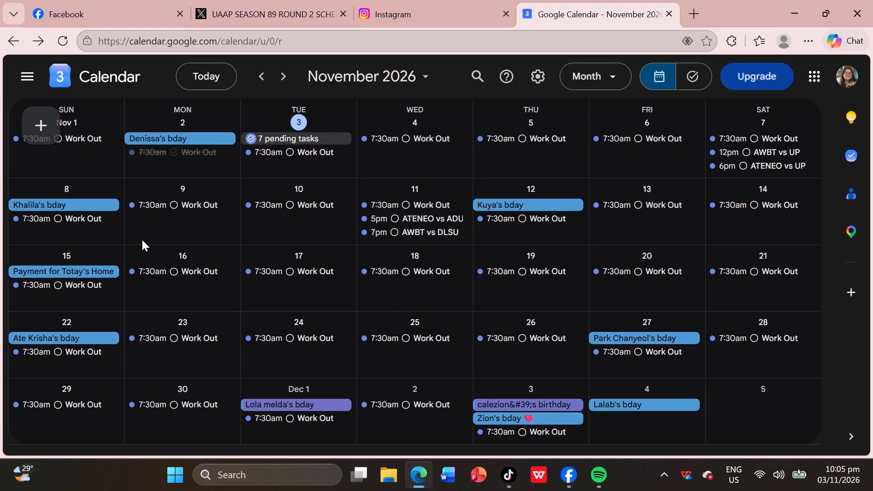
# Check the schedule on X and create a task on Sunday, November 15 titled "AWBT vs UST" with a 12:00pm start.
pyautogui.click(34, 297)
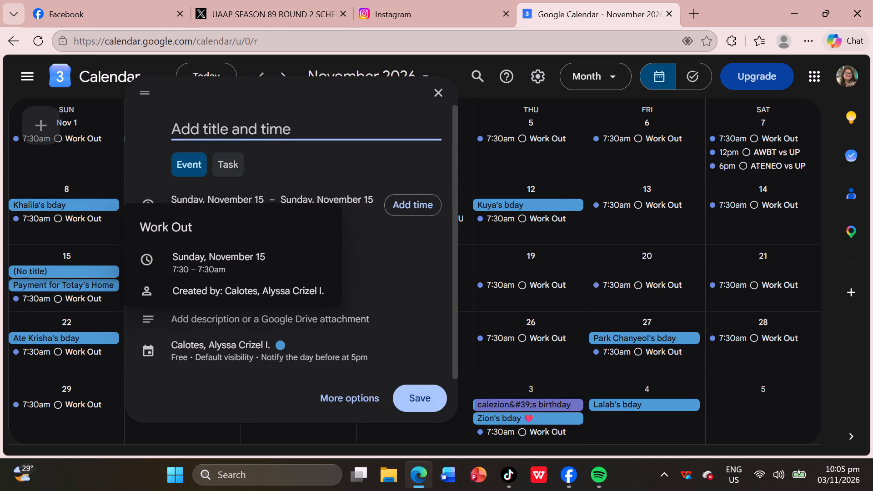
pyautogui.click(233, 161)
pyautogui.click(255, 0)
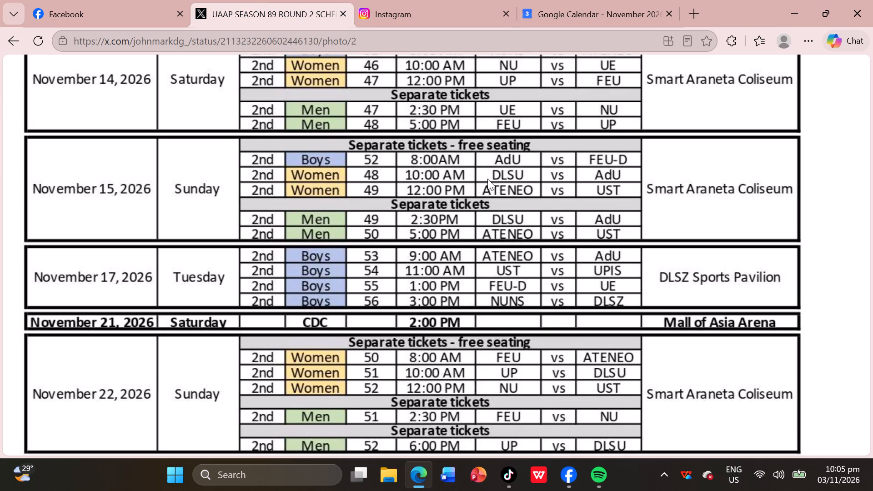
pyautogui.click(581, 0)
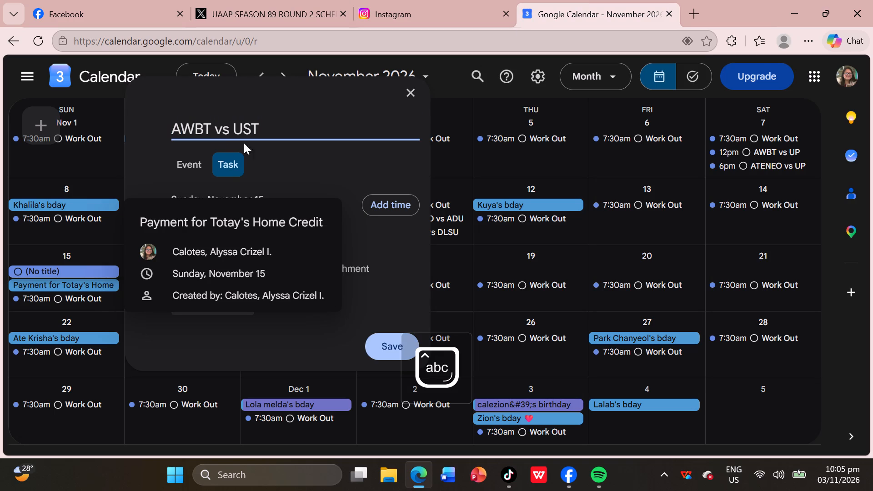
pyautogui.click(377, 209)
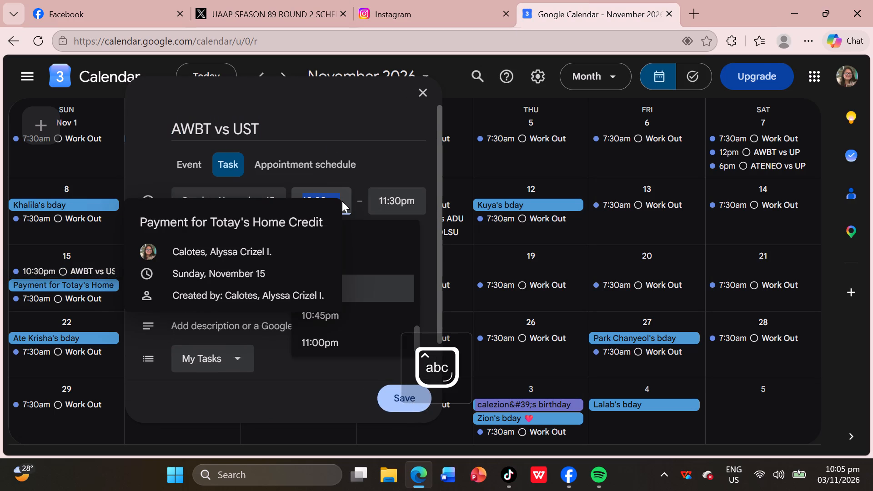
pyautogui.click(342, 201)
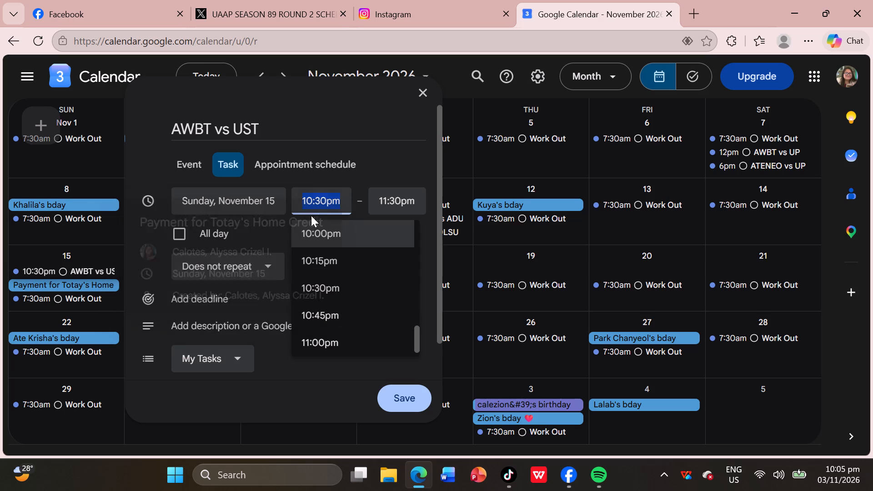
pyautogui.write('12')
pyautogui.press('Return')
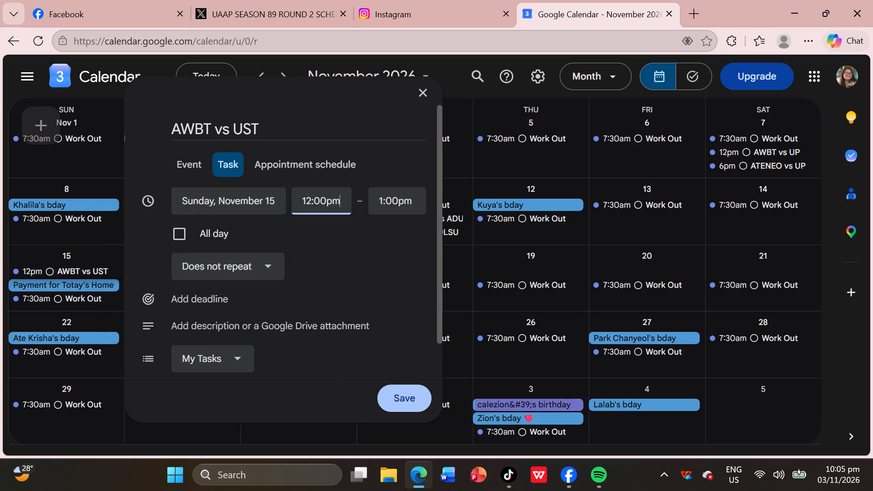
pyautogui.click(392, 399)
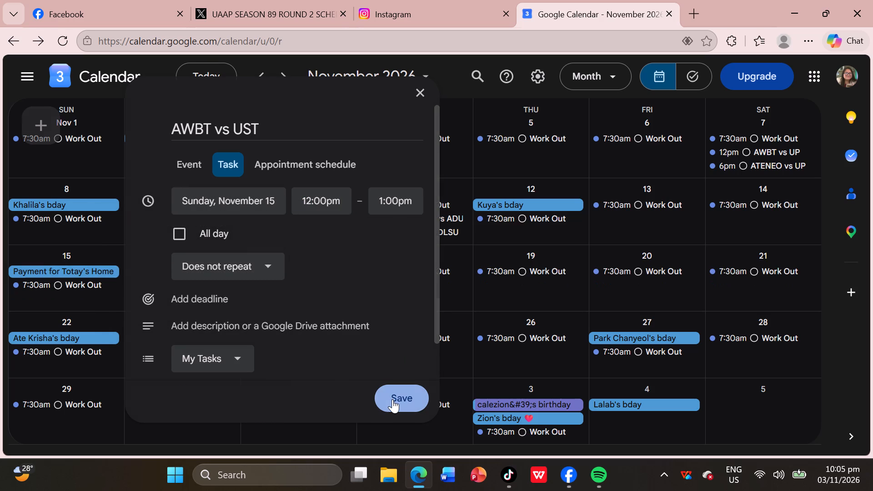
# Create another task on Sunday, November 15 titled "ATENEO vs UST" starting at 5:00pm and save it.
pyautogui.click(102, 257)
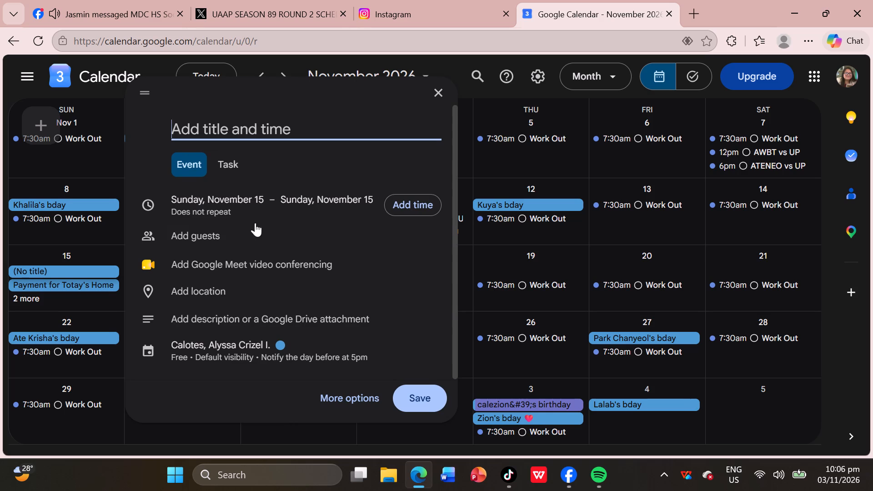
pyautogui.click(224, 164)
pyautogui.click(215, 125)
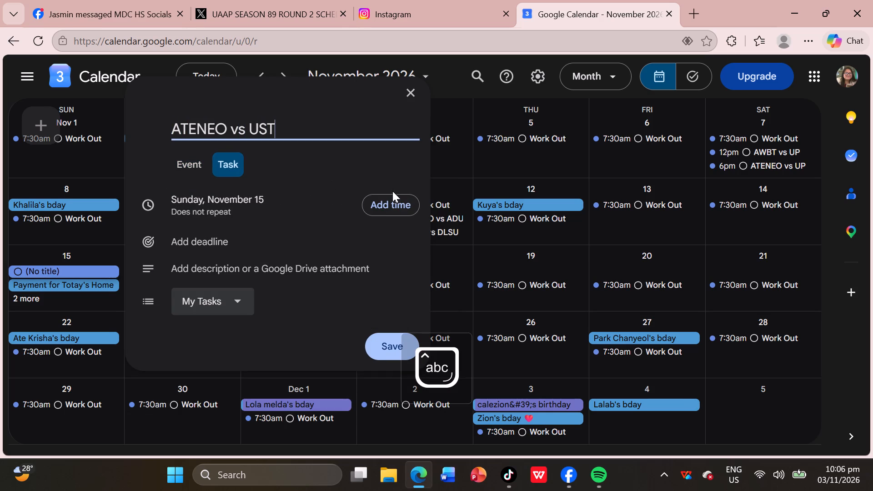
pyautogui.click(392, 198)
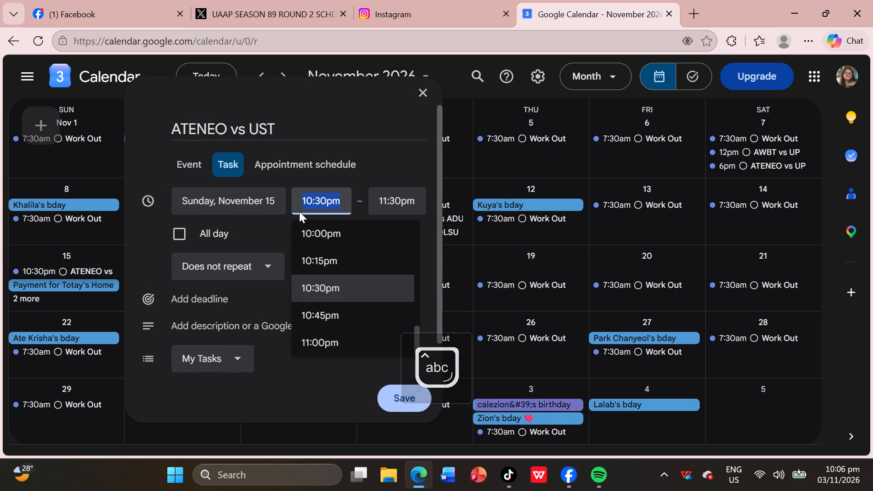
pyautogui.press('5')
pyautogui.press('Return')
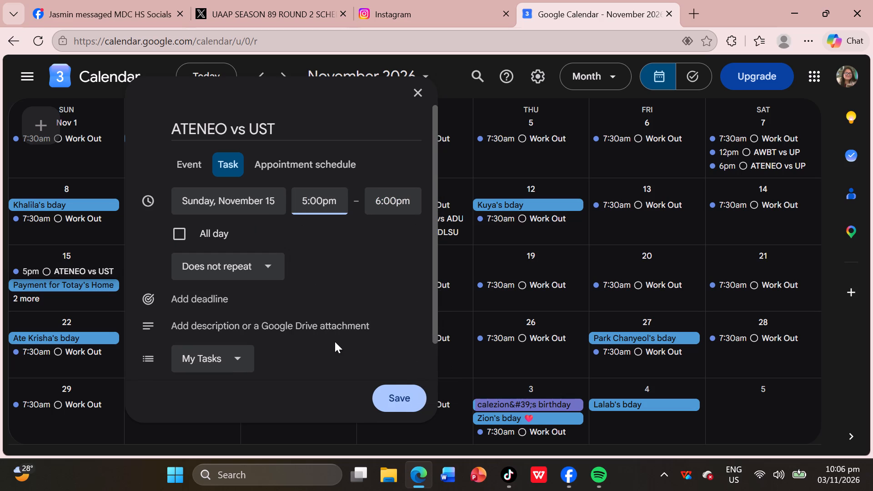
pyautogui.click(391, 400)
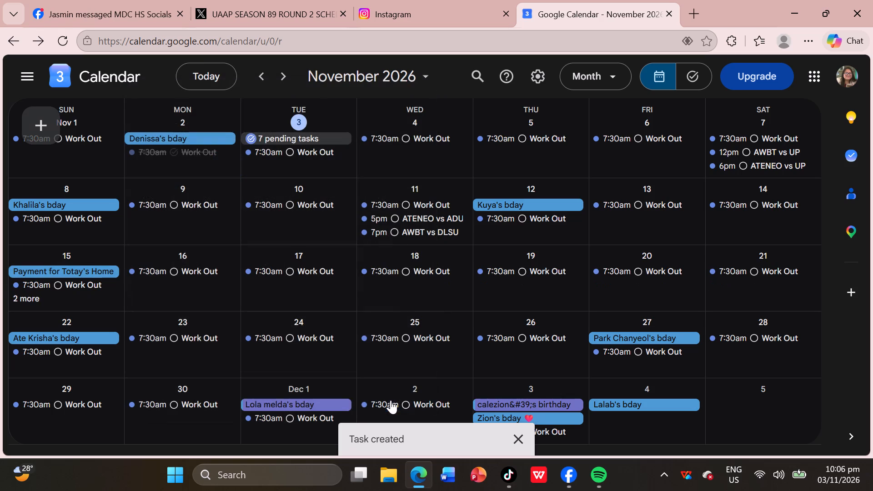
# Consult the remaining schedule on X and fill in a Saturday, November 21 event titled "UAAP S89 CDC" in Google Calendar, starting at 2:00pm.
pyautogui.click(287, 0)
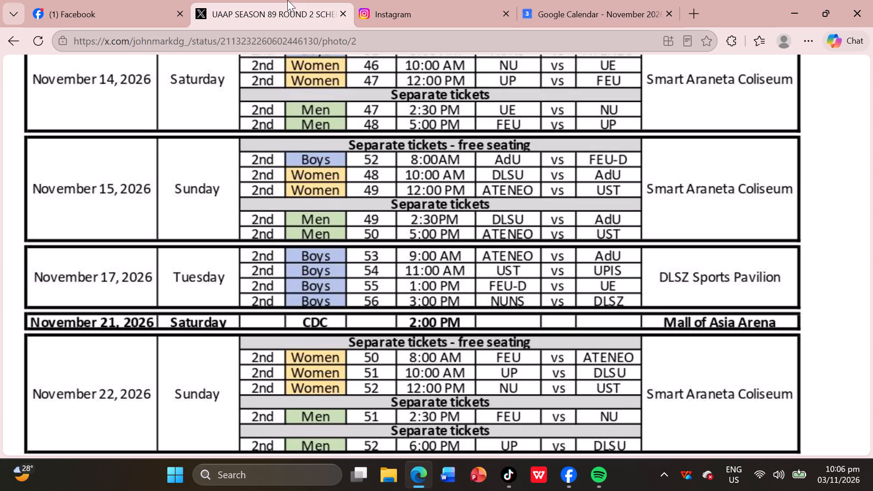
pyautogui.scroll(-3, 383, 244)
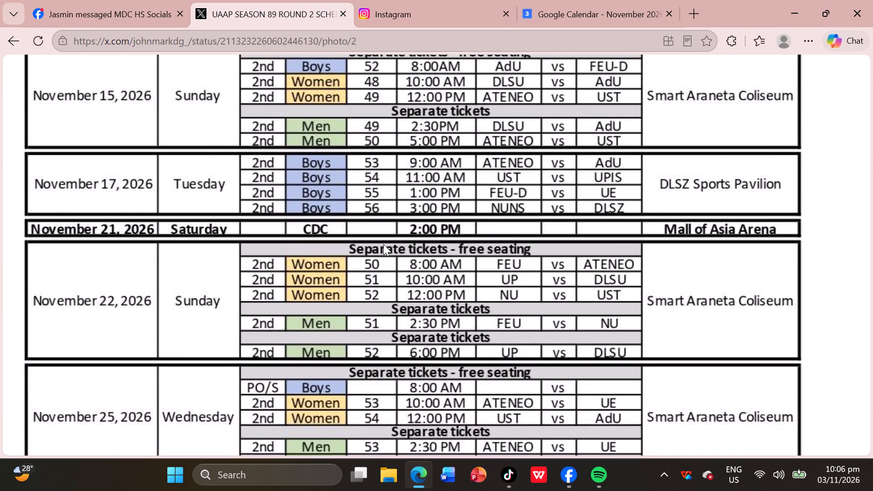
pyautogui.scroll(-3, 383, 244)
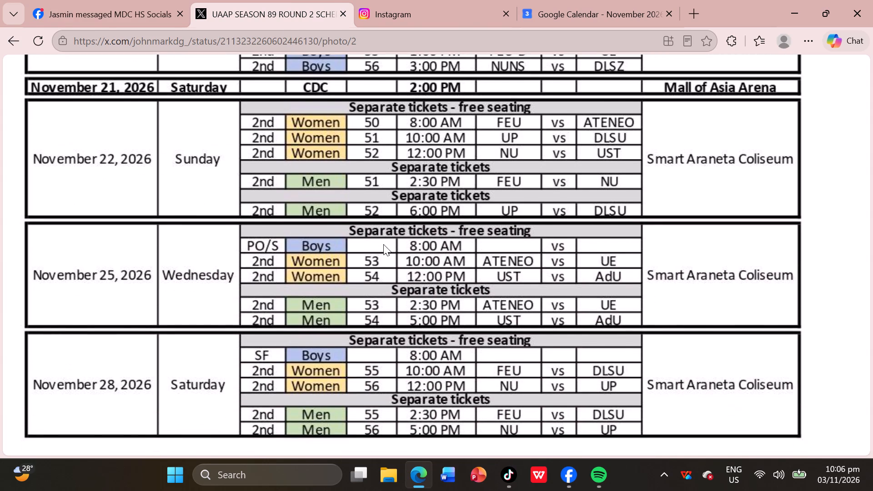
pyautogui.click(563, 0)
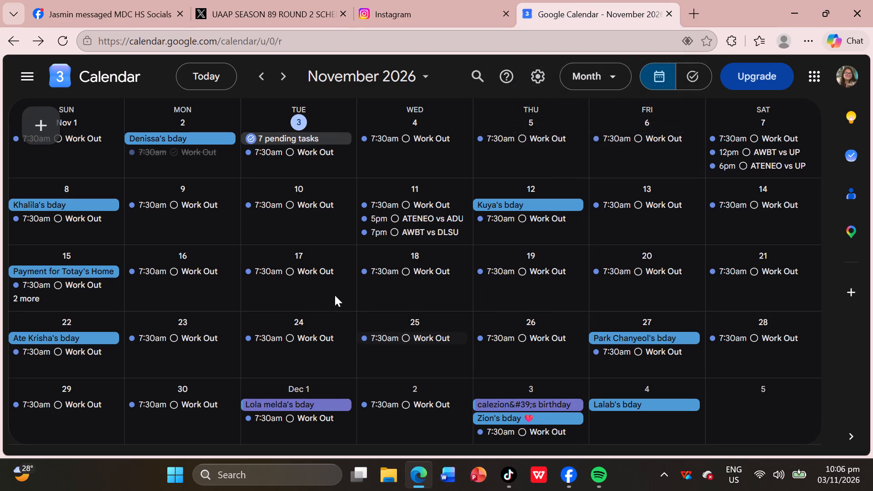
pyautogui.click(761, 294)
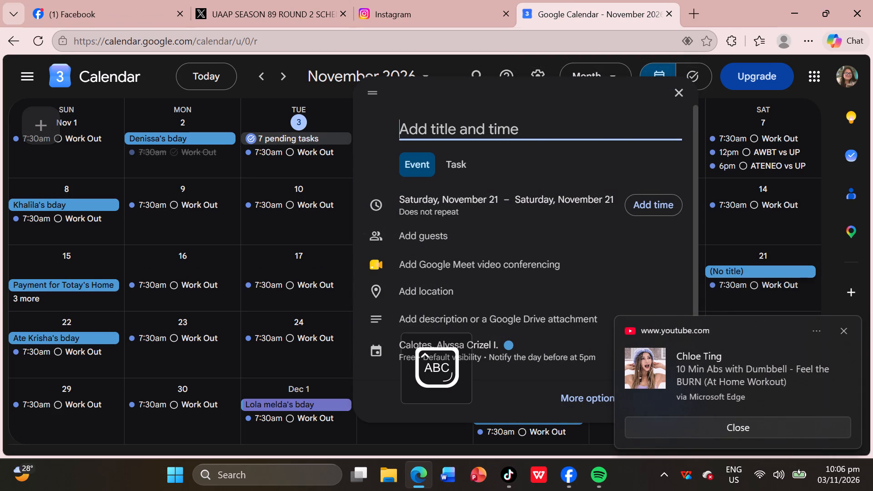
pyautogui.write('UAAP CD')
pyautogui.press('BackSpace')
pyautogui.press('BackSpace')
pyautogui.write('S89 CDC')
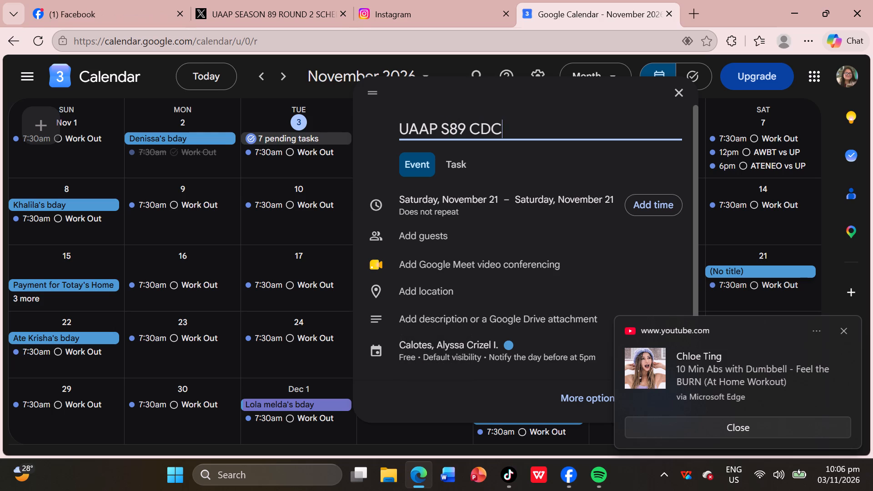
pyautogui.click(648, 201)
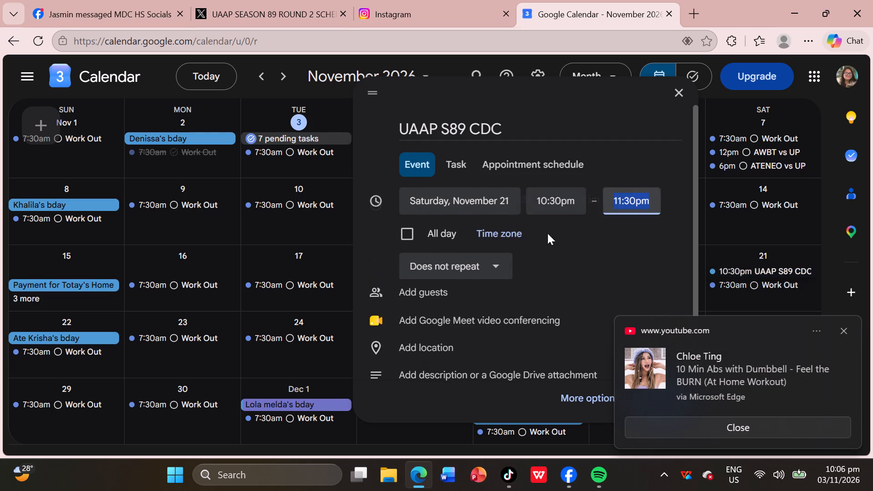
pyautogui.press('2')
pyautogui.press('Return')
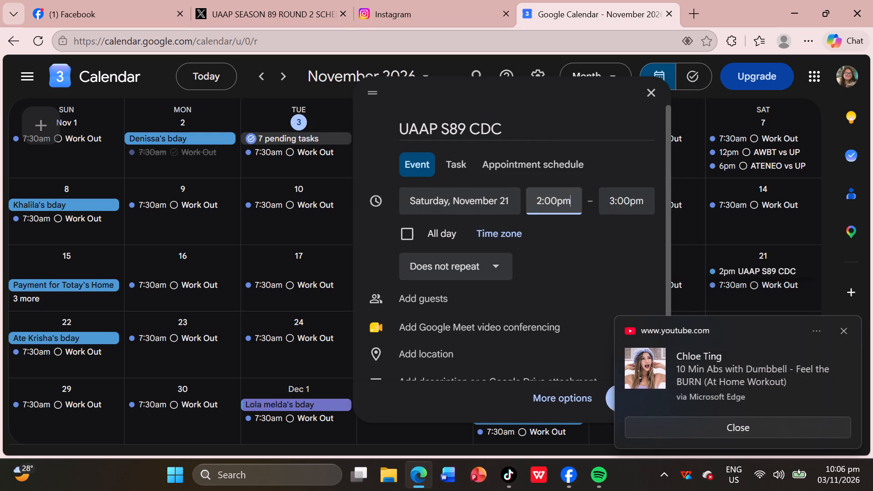
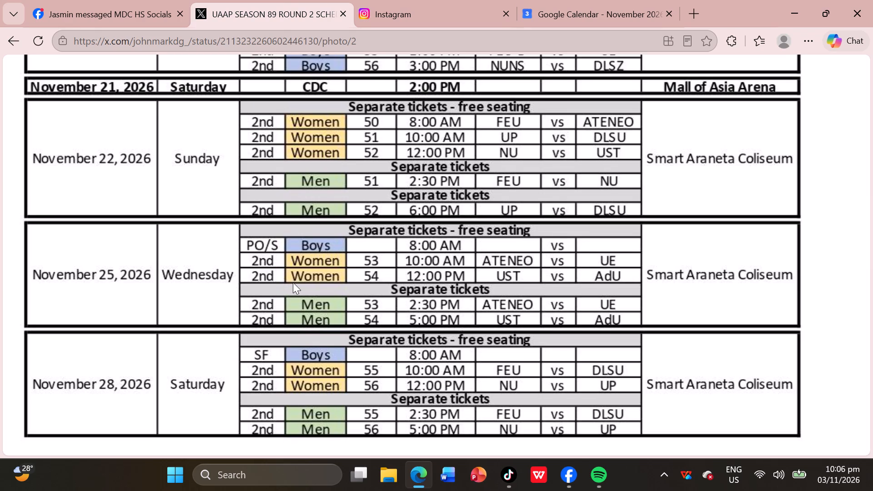
# Check the UAAP schedule on X and create a Google Calendar task on Sunday, November 22 titled "AWBT vs FEU" starting at 8:00am.
pyautogui.scroll(-3, 293, 282)
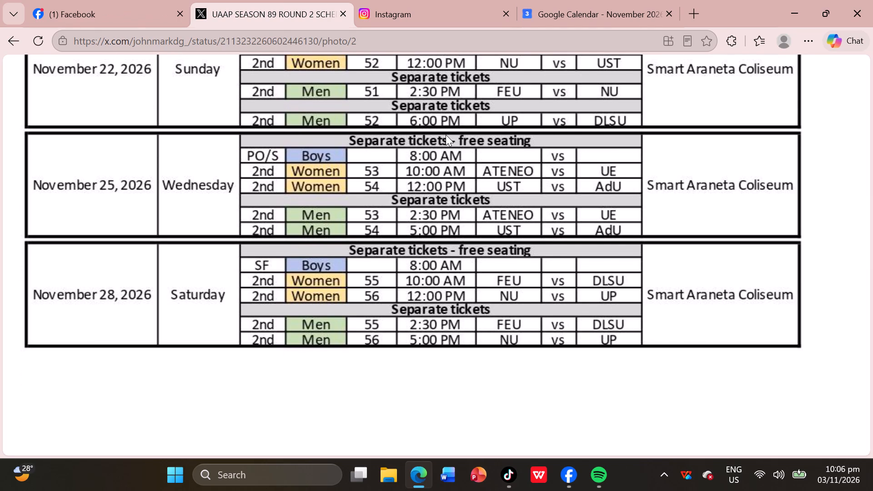
pyautogui.scroll(2, 446, 135)
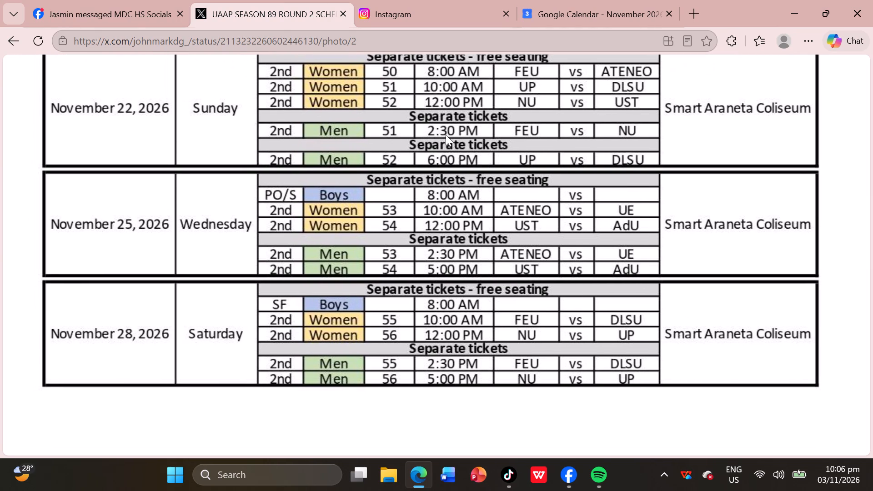
pyautogui.click(586, 0)
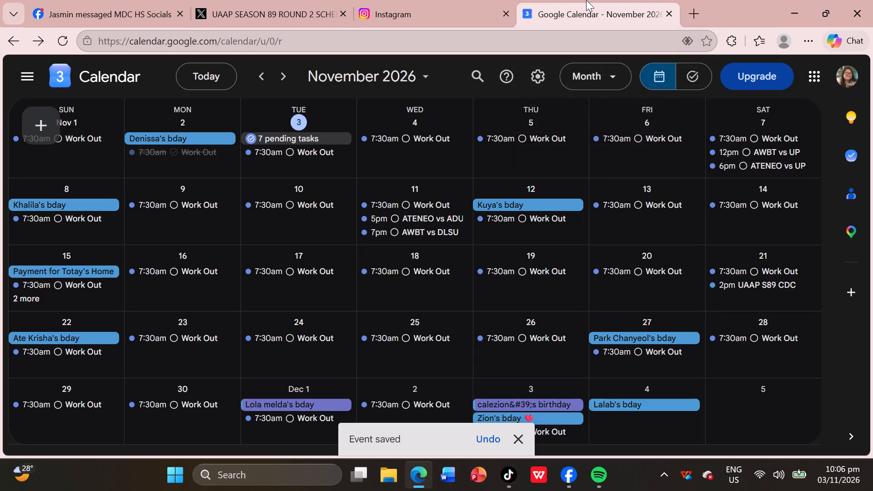
pyautogui.click(69, 365)
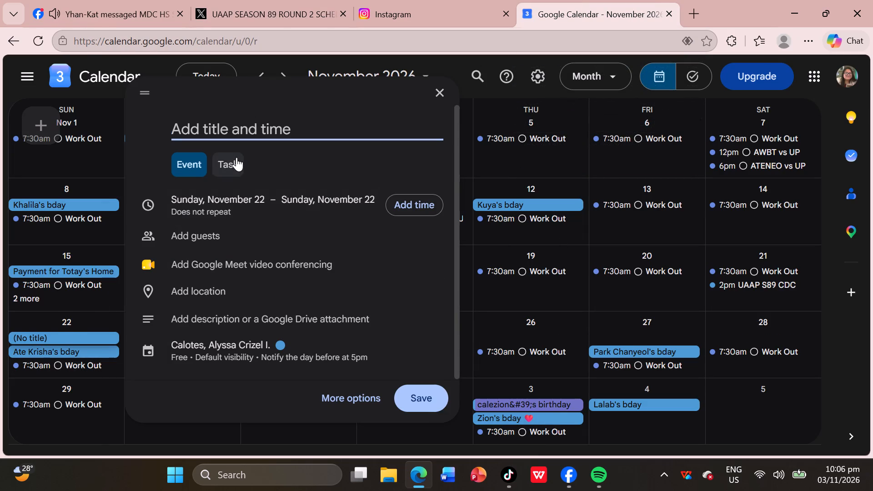
pyautogui.click(236, 157)
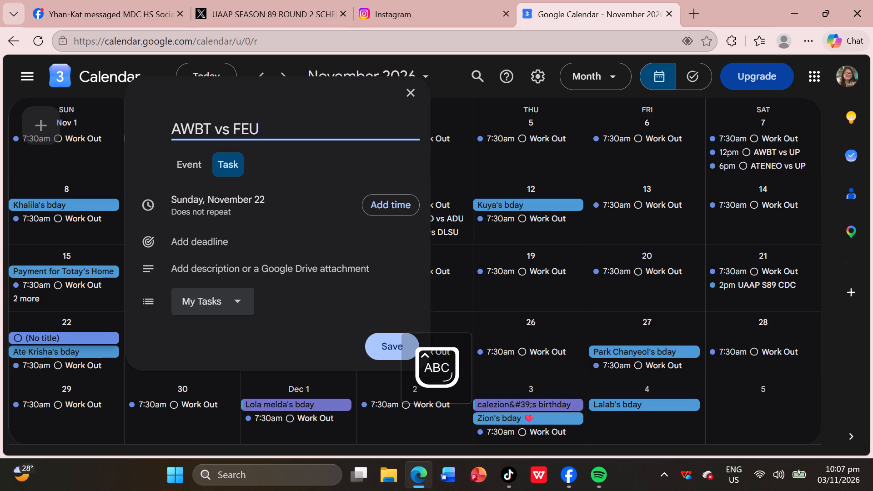
pyautogui.click(370, 212)
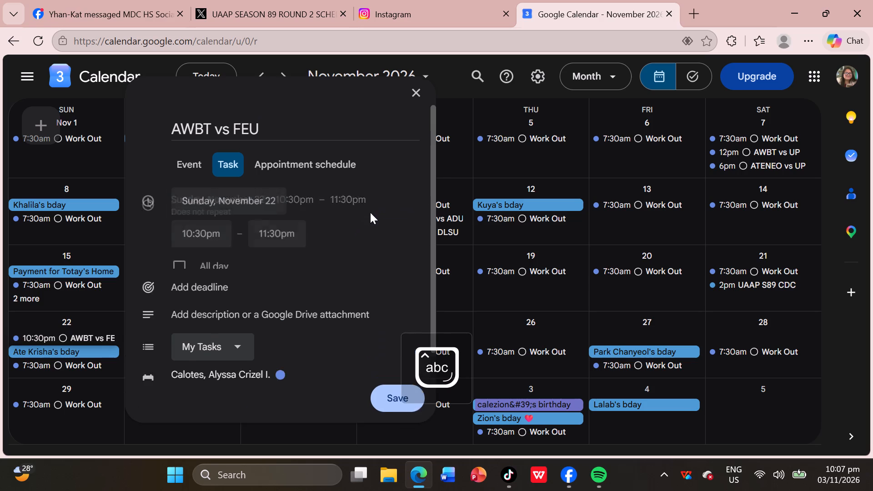
pyautogui.press('8')
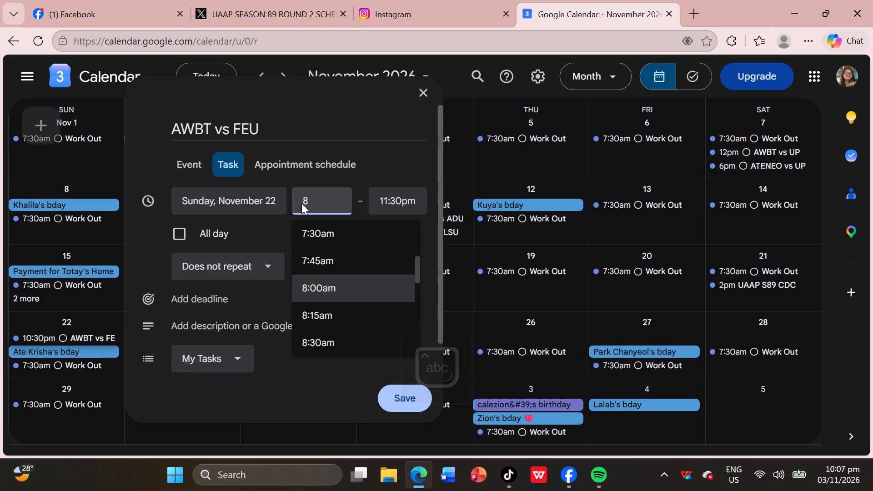
pyautogui.click(321, 297)
pyautogui.click(395, 408)
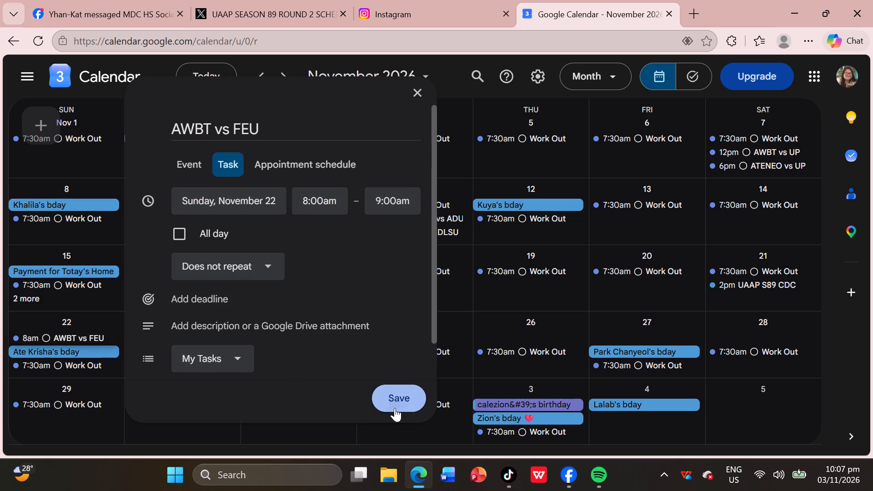
# Consult the schedule on X again and create a Google Calendar task on Wednesday, November 25 titled "AWBT vs UE" starting at 10:00am.
pyautogui.click(268, 0)
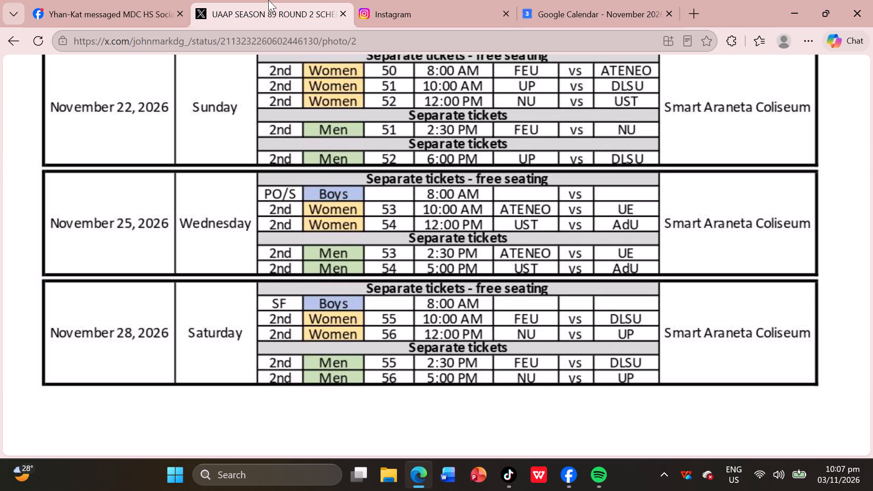
pyautogui.scroll(-1, 319, 244)
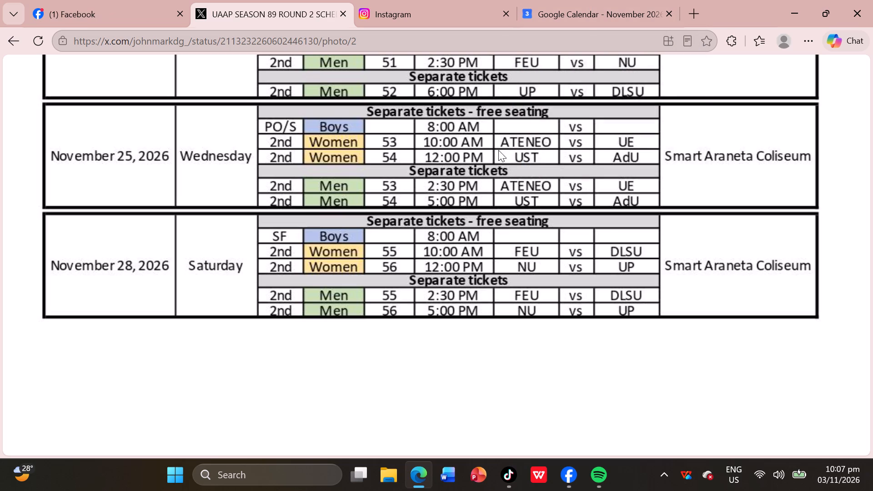
pyautogui.click(575, 0)
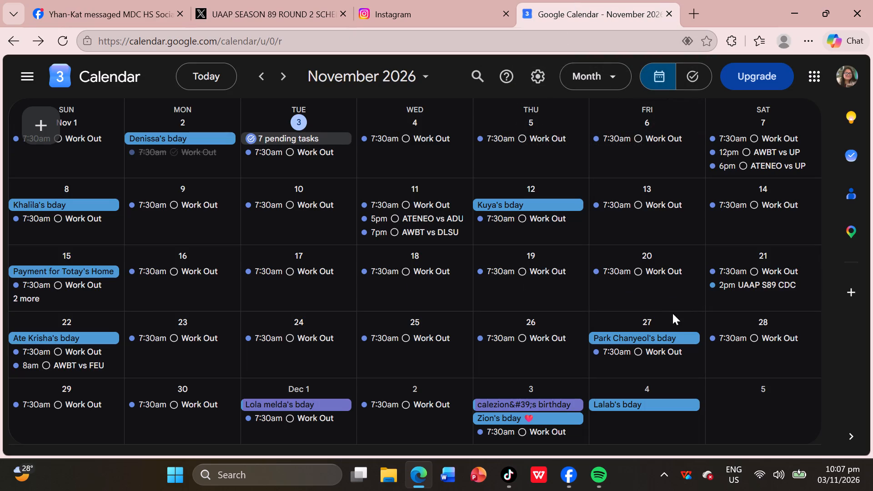
pyautogui.click(424, 351)
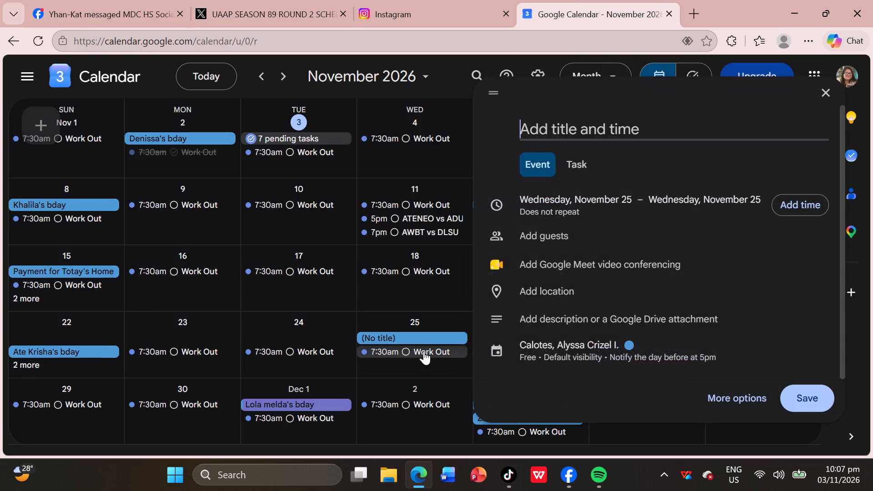
pyautogui.click(569, 166)
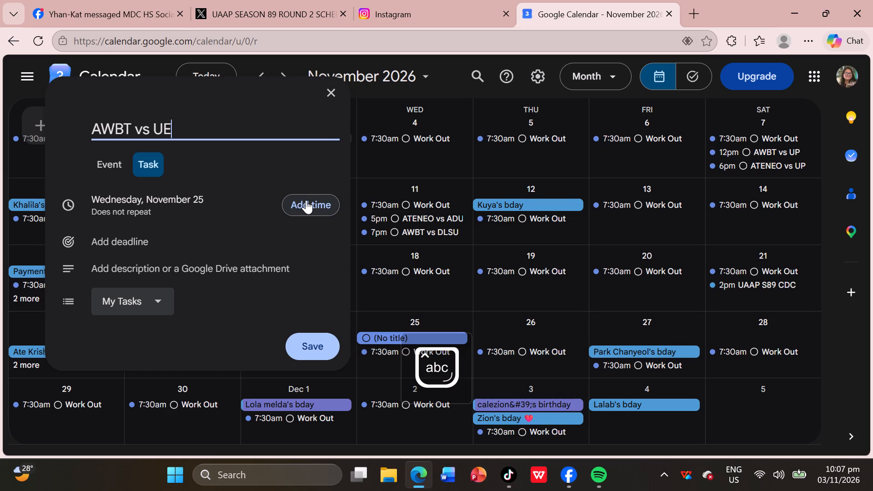
pyautogui.click(306, 200)
pyautogui.write('10')
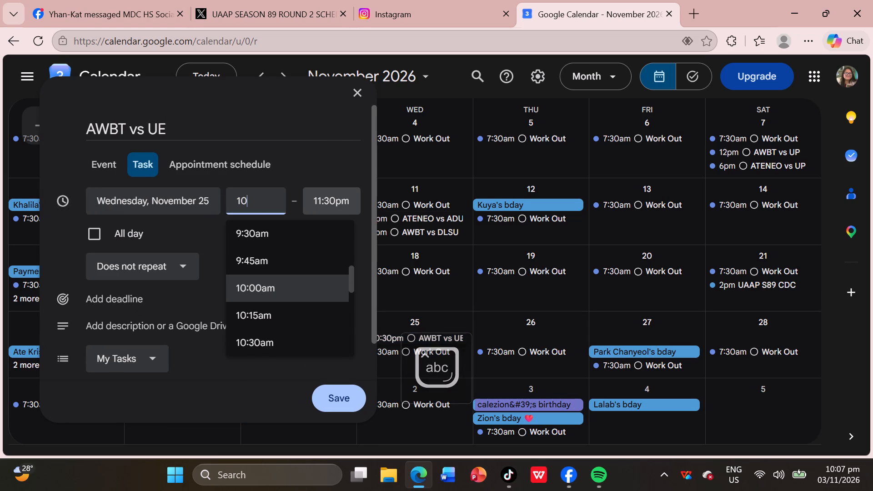
pyautogui.click(261, 286)
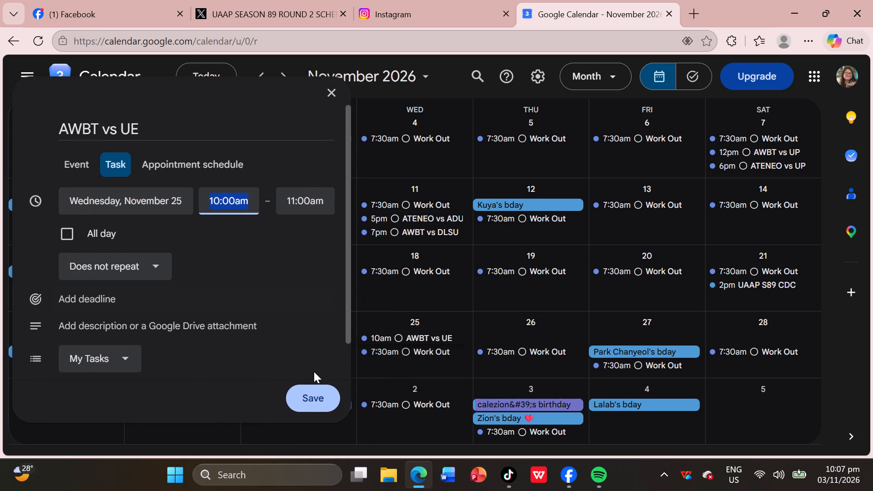
pyautogui.click(307, 402)
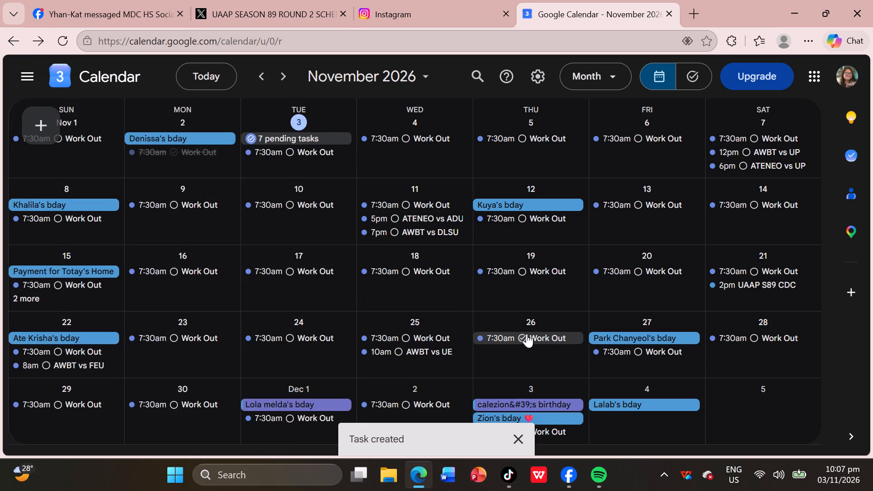
# Create another task on Wednesday, November 25 titled "ATENEO vs UE" starting at 2:30pm and save it.
pyautogui.click(375, 363)
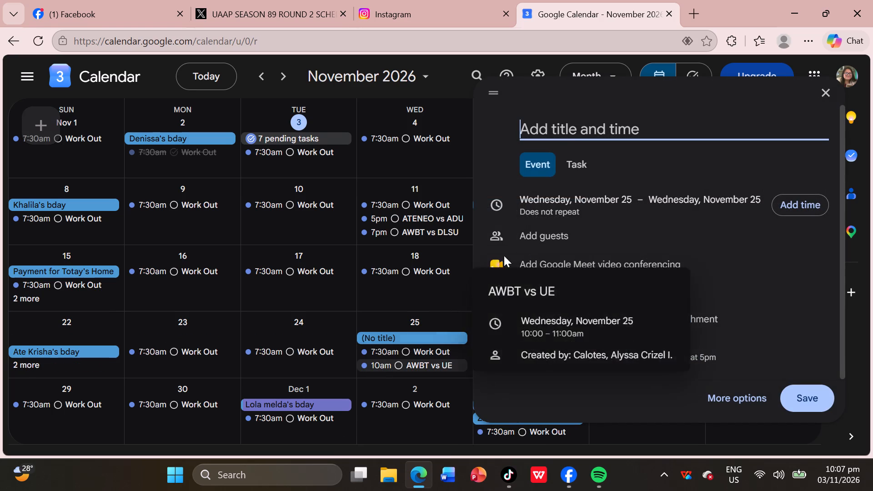
pyautogui.click(572, 163)
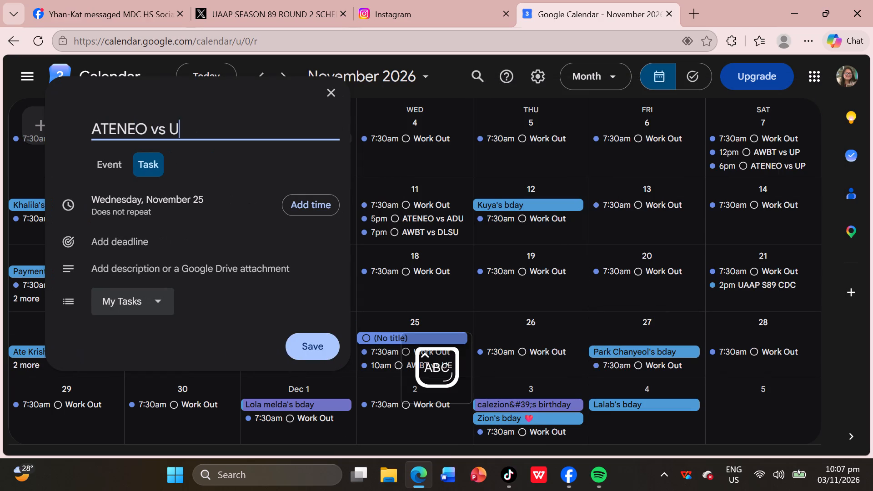
pyautogui.click(318, 206)
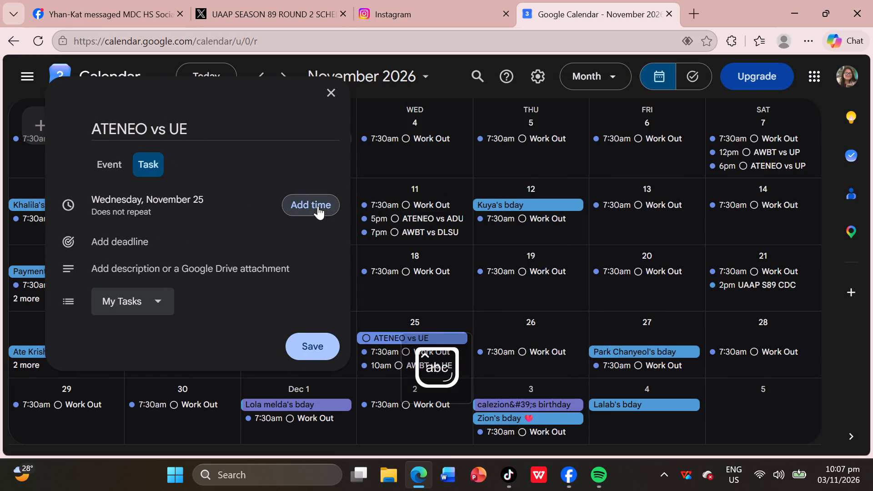
pyautogui.press('2')
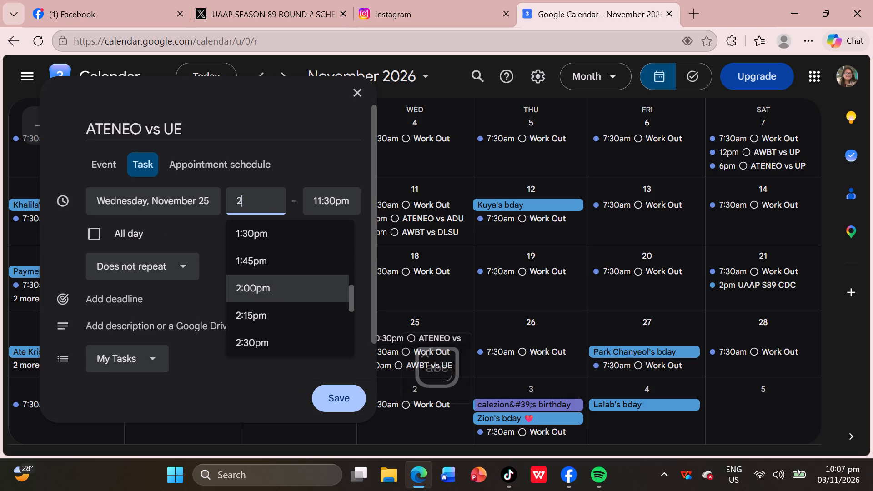
pyautogui.scroll(-1, 275, 293)
pyautogui.click(269, 319)
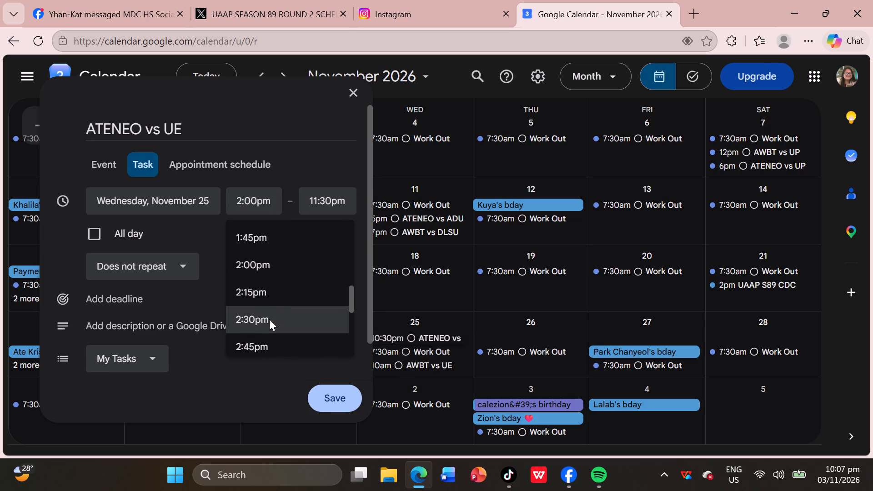
pyautogui.click(302, 402)
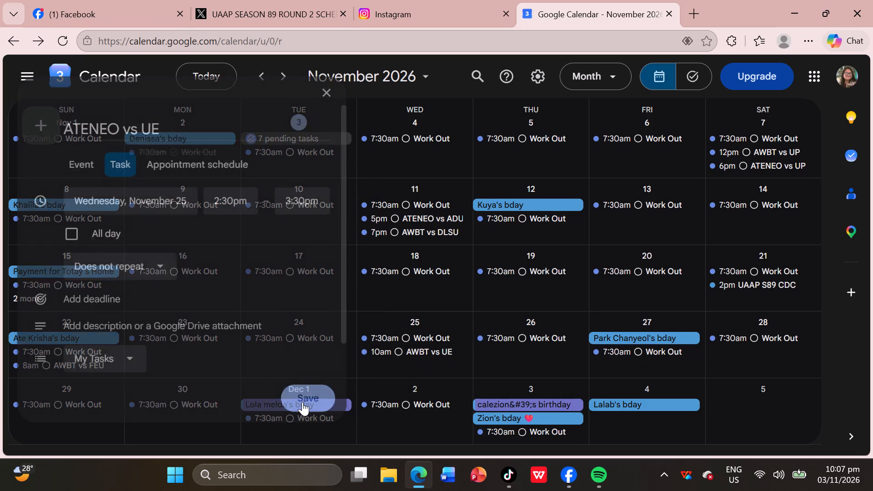
# Review the rest of the UAAP Season 89 Round 2 schedule on X, close the image and skim the other search results.
pyautogui.click(263, 0)
pyautogui.scroll(-1, 325, 239)
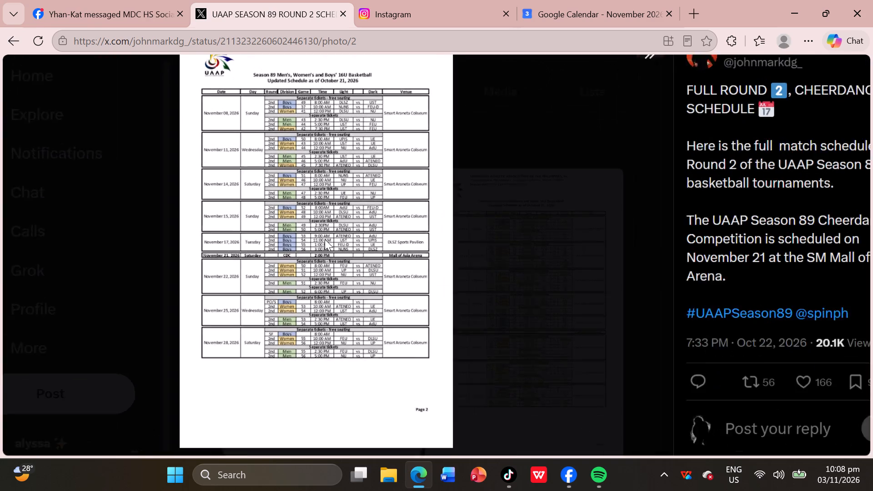
pyautogui.press('Right')
pyautogui.press('Escape')
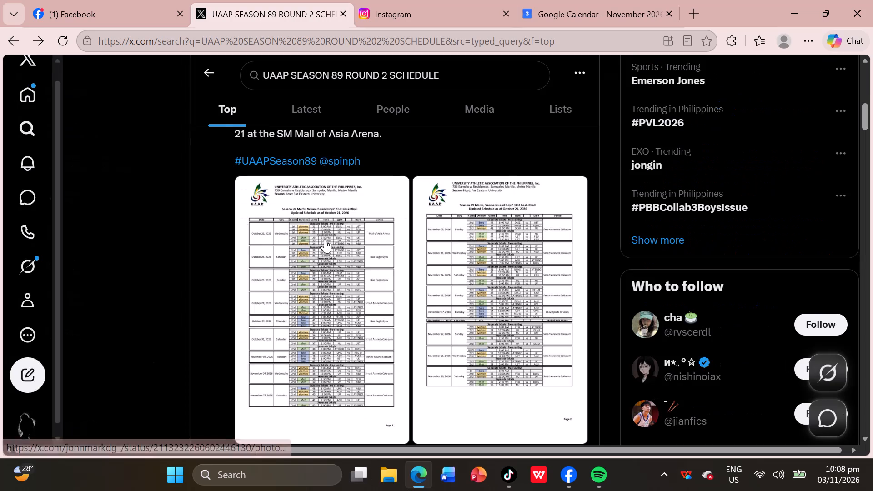
pyautogui.scroll(-8, 396, 232)
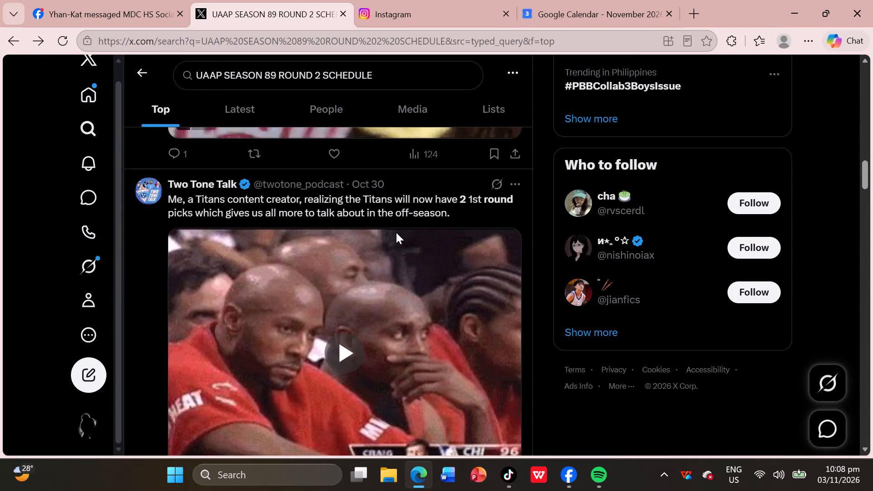
pyautogui.scroll(1, 396, 232)
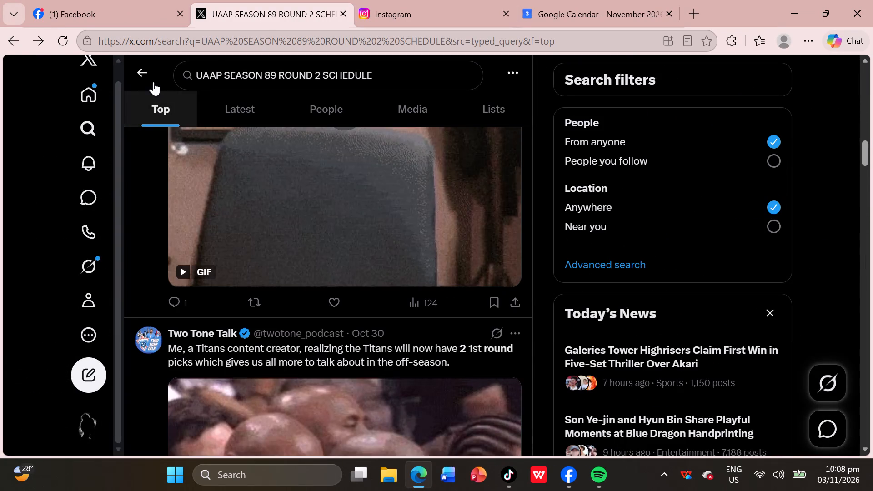
# Switch to Facebook and read the recent messages in the MDC HS Socials group chat.
pyautogui.click(133, 0)
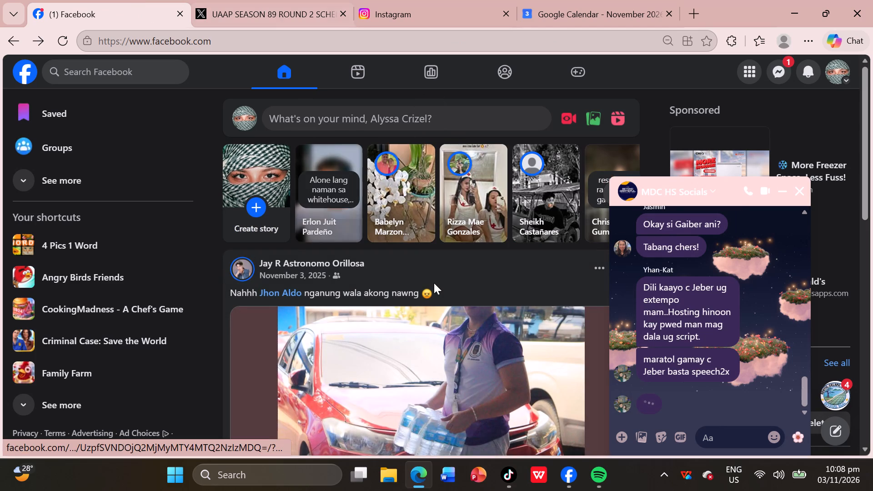
pyautogui.scroll(3, 434, 283)
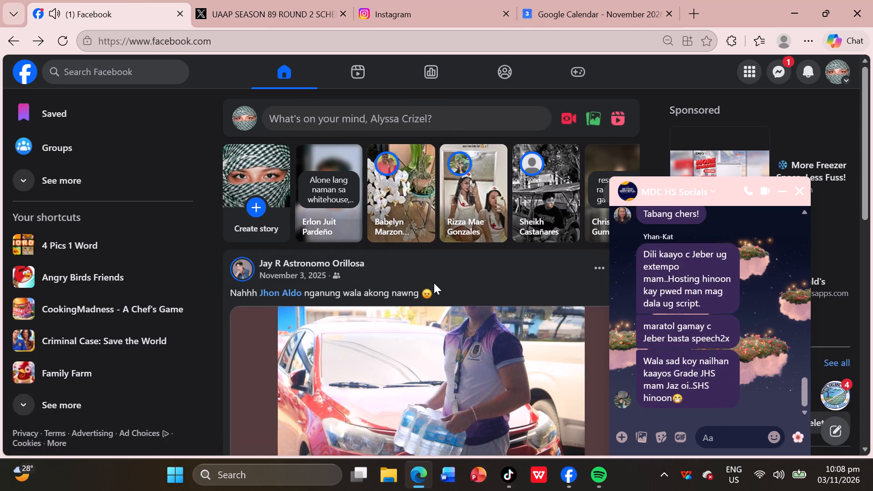
pyautogui.scroll(2, 434, 283)
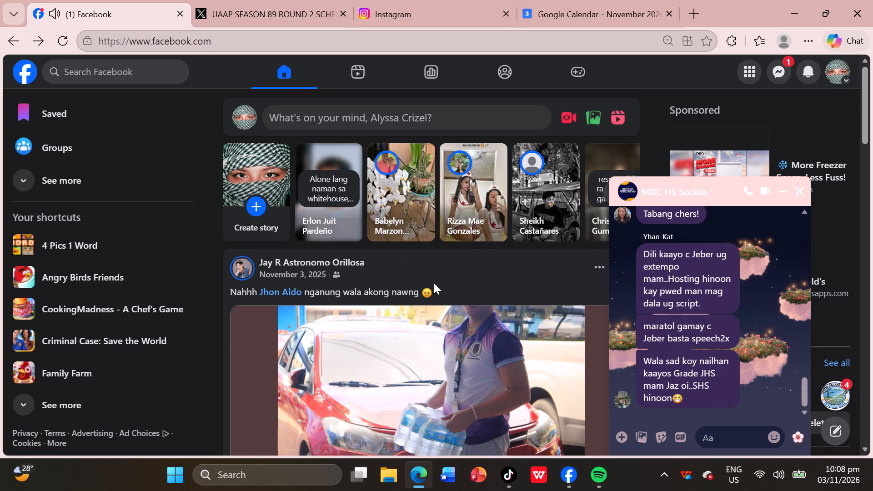
pyautogui.scroll(2, 434, 283)
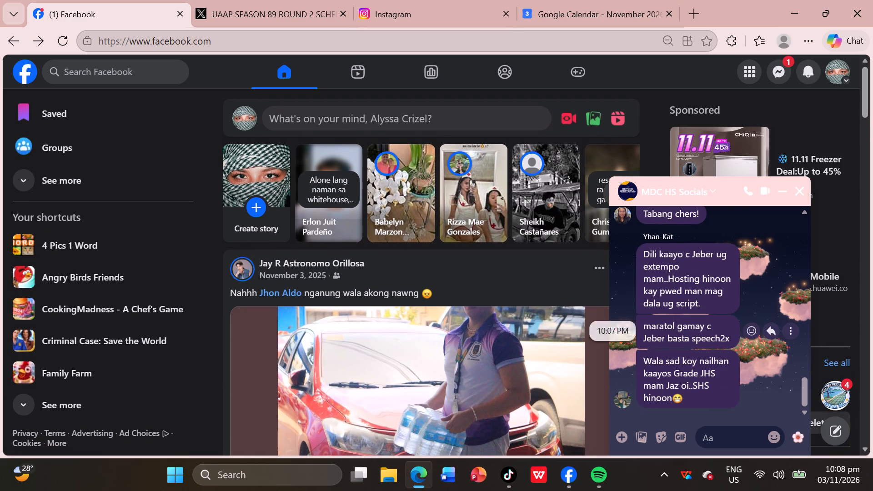
pyautogui.scroll(3, 658, 300)
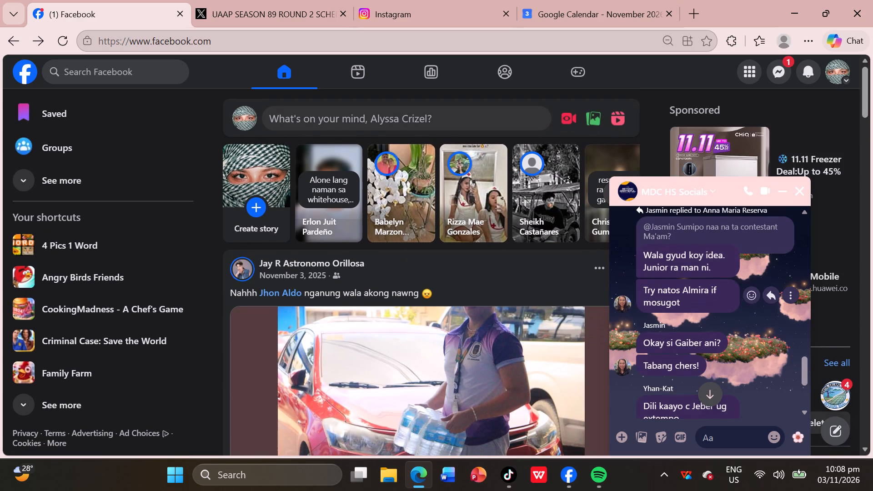
pyautogui.scroll(1, 658, 300)
pyautogui.scroll(-7, 658, 300)
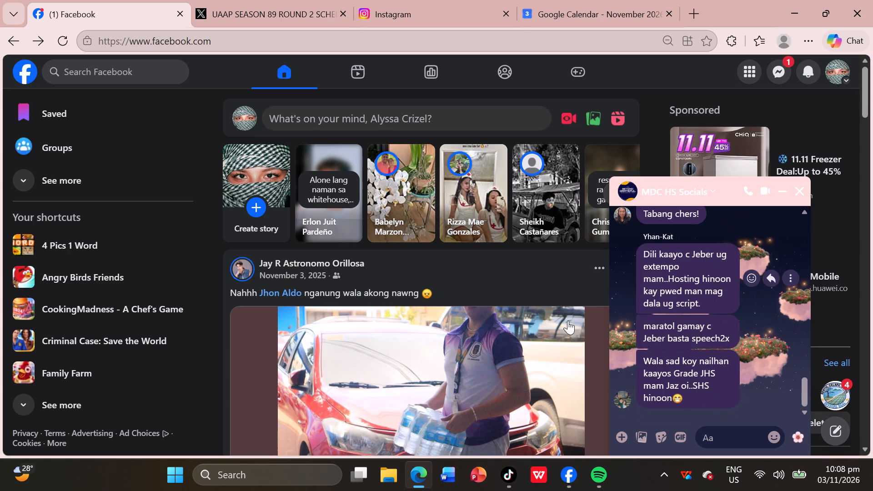
pyautogui.click(487, 279)
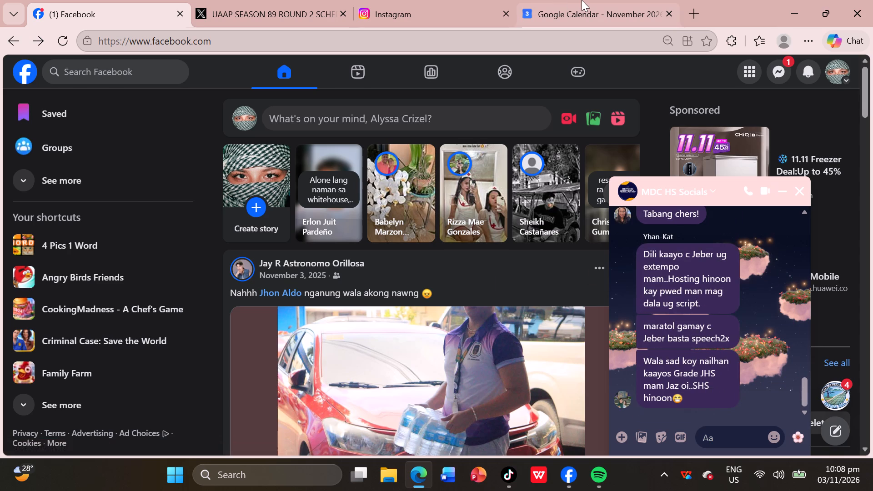
# Glance over the November 2026 Google Calendar, search File Explorer for "calendar" and open the first THREE-TERM CALENDAR 2026-2027 PDF.
pyautogui.click(582, 0)
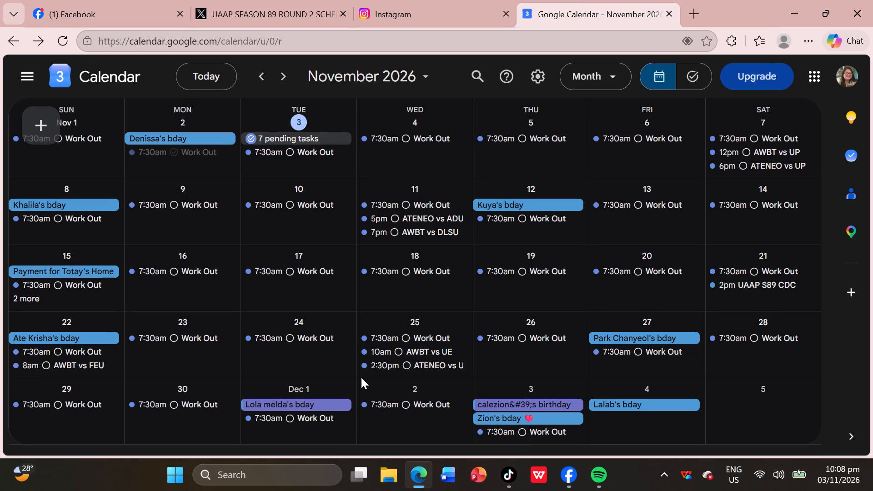
pyautogui.click(381, 482)
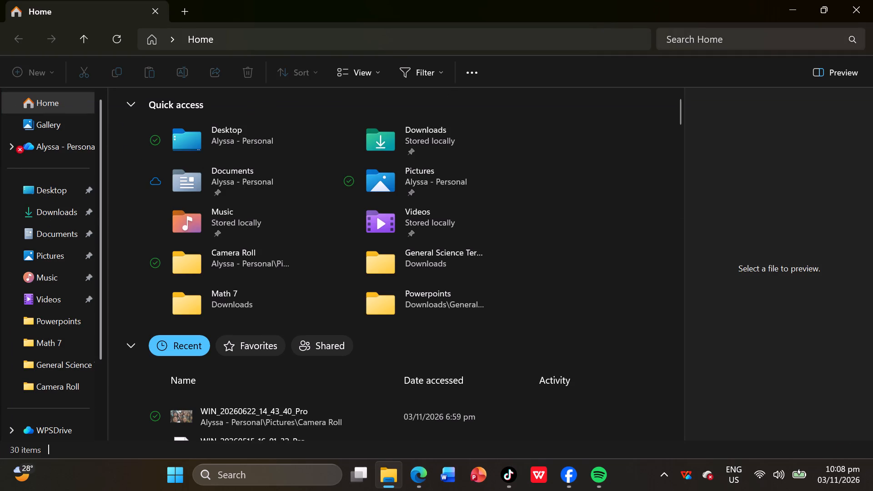
pyautogui.click(702, 43)
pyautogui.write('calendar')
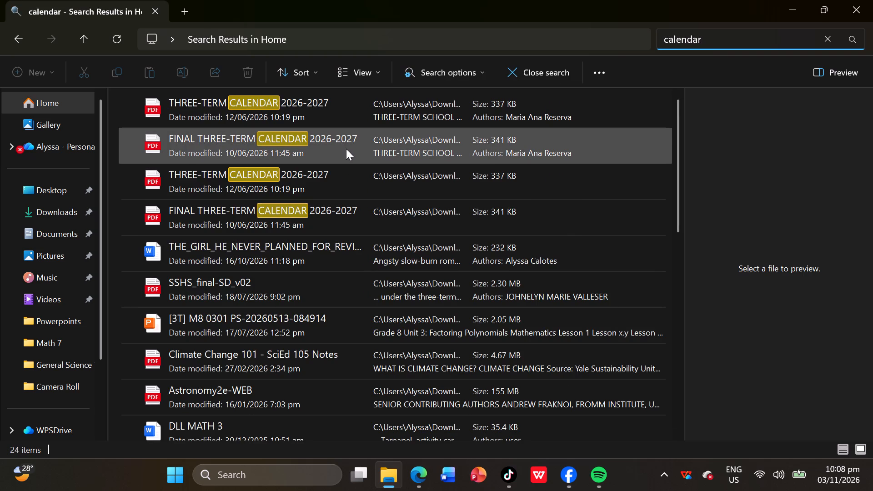
pyautogui.doubleClick(335, 120)
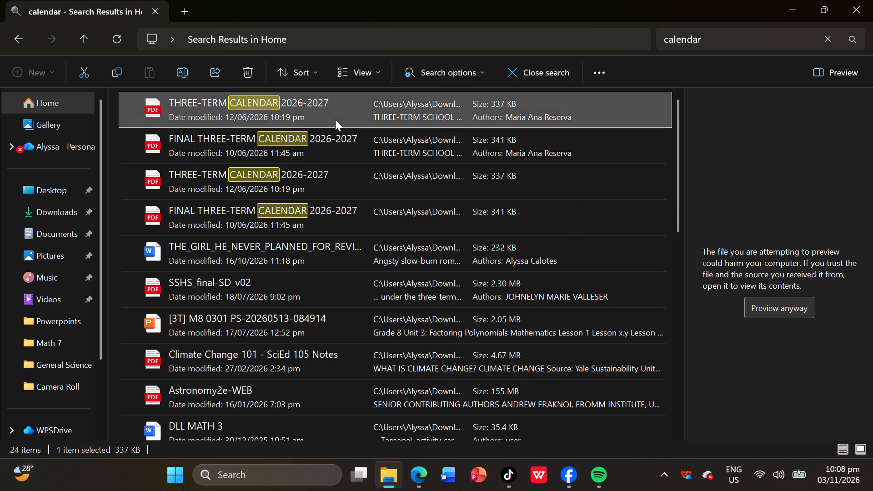
# Open the "FINAL THREE-TERM CALENDAR 2026-2027" PDF from File Explorer and compare its November and December 2026 entries with the already open "THREE-TERM CALENDAR 2026-2027" PDF.
pyautogui.click(386, 485)
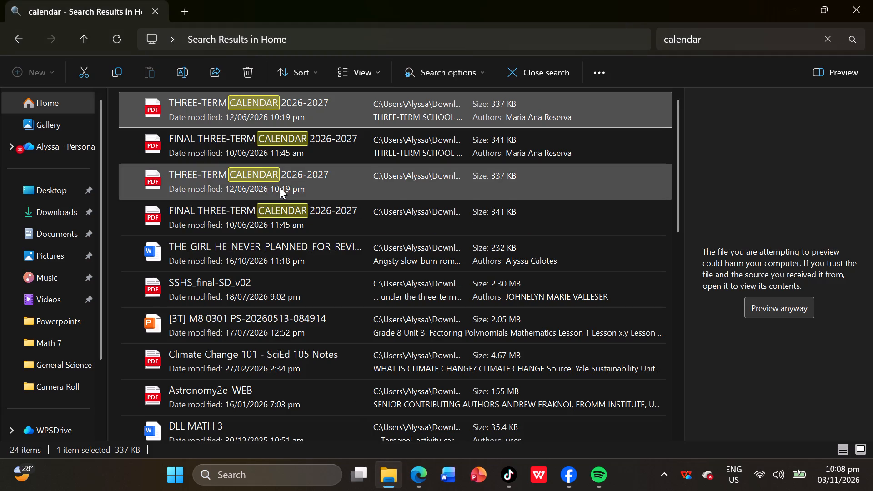
pyautogui.doubleClick(311, 213)
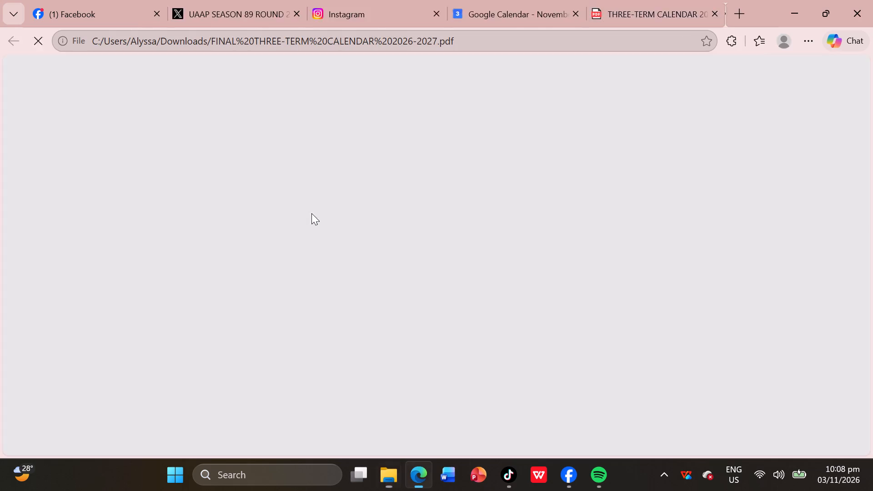
pyautogui.scroll(-3, 415, 328)
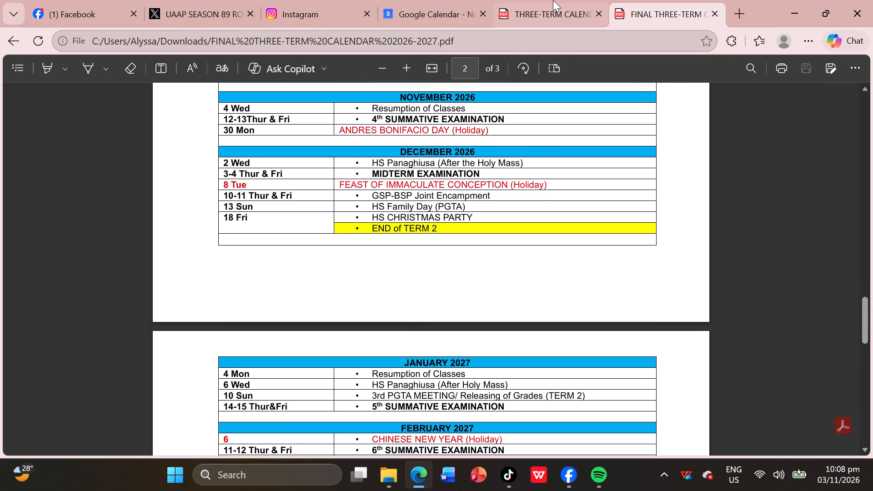
pyautogui.scroll(1, 461, 176)
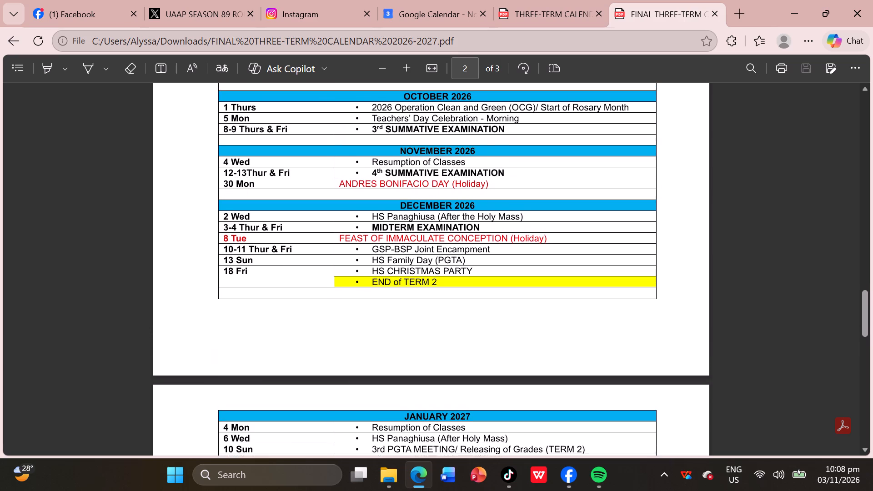
pyautogui.scroll(1, 461, 176)
pyautogui.click(542, 0)
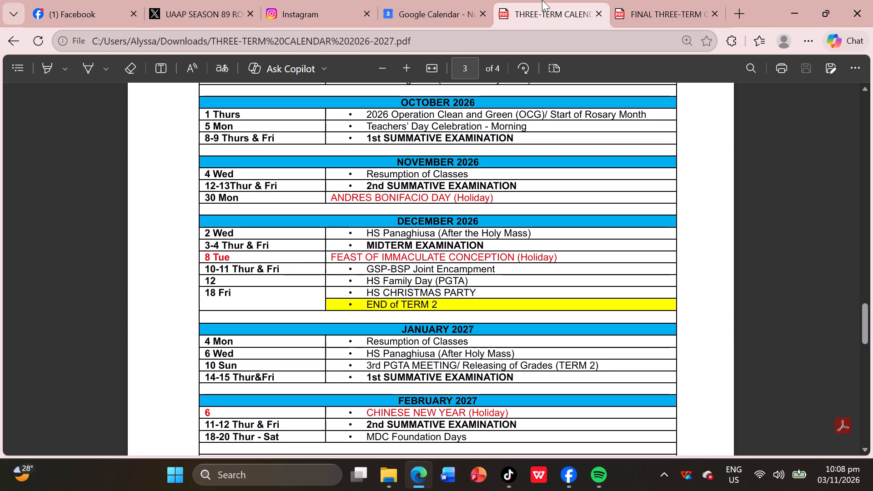
pyautogui.scroll(-1, 464, 247)
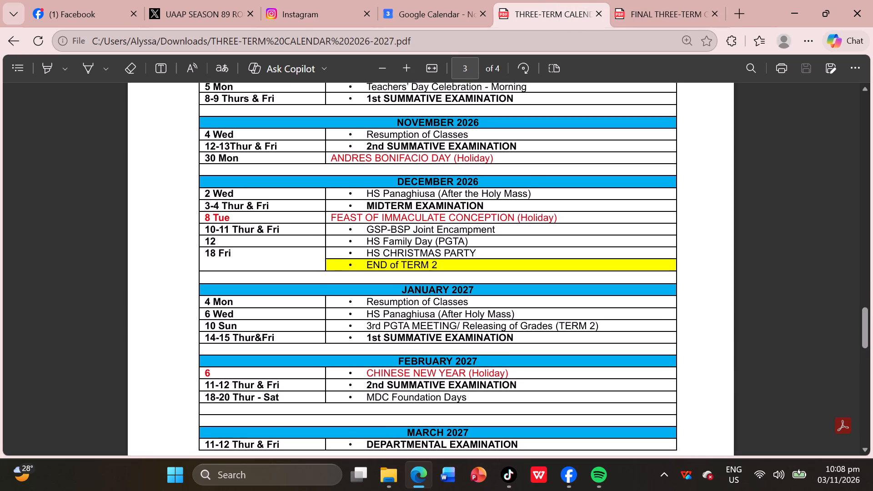
# Consult the three-term calendar PDF and create an all-day Google Calendar event on November 12–13 titled "TERM 2 - 2ND SUMMATIVE EXAM".
pyautogui.click(415, 9)
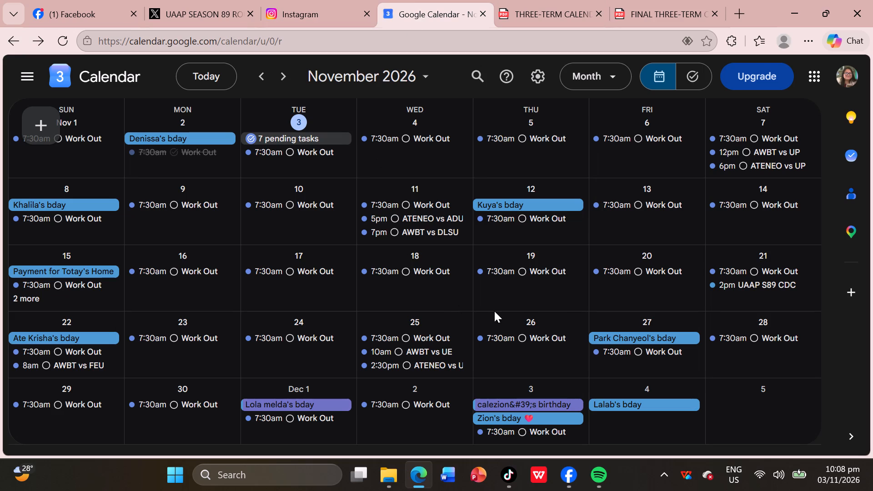
pyautogui.scroll(1, 505, 264)
pyautogui.scroll(-1, 591, 202)
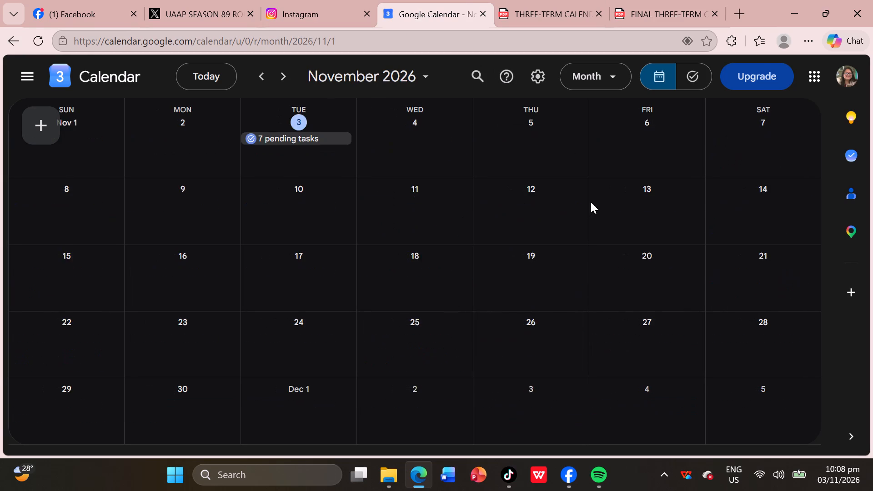
pyautogui.scroll(-1, 591, 202)
pyautogui.click(530, 3)
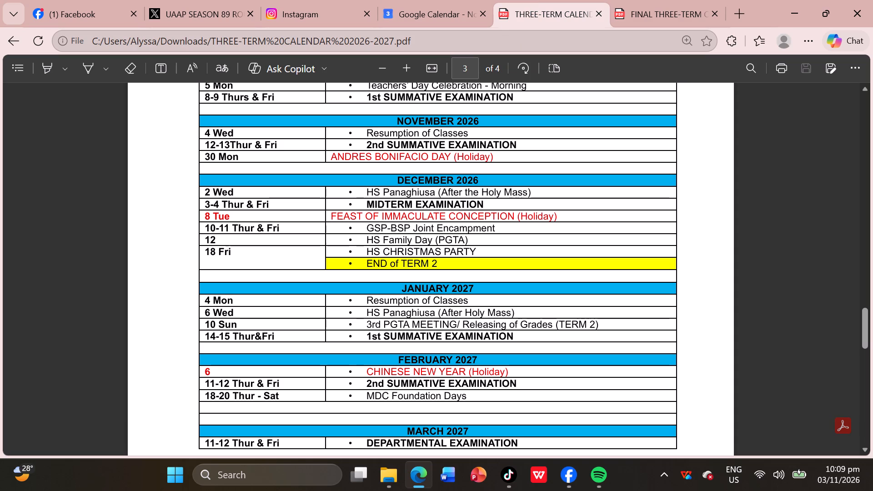
pyautogui.scroll(-1, 446, 172)
pyautogui.click(426, 0)
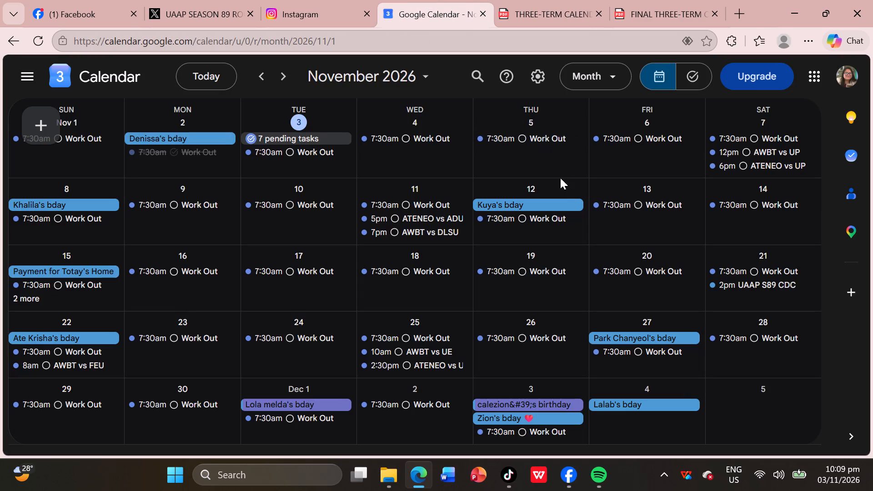
pyautogui.moveTo(573, 232); pyautogui.dragTo(629, 235)
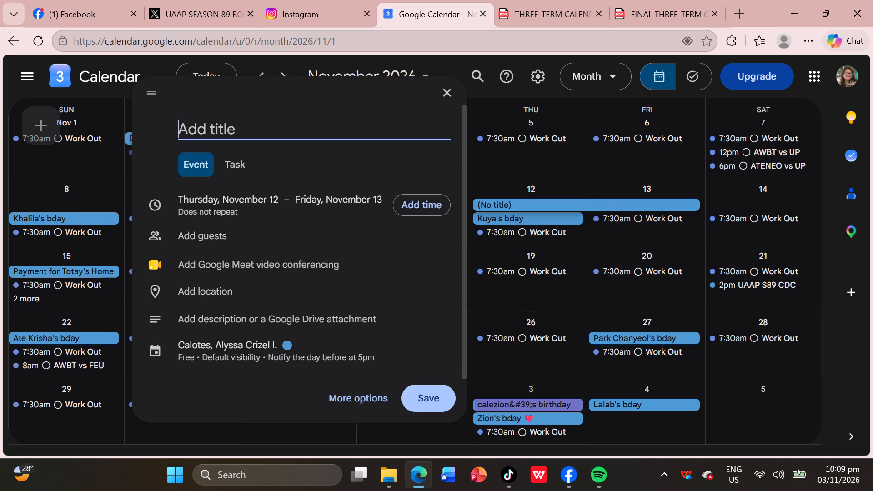
pyautogui.write('TERM 2')
pyautogui.press('space')
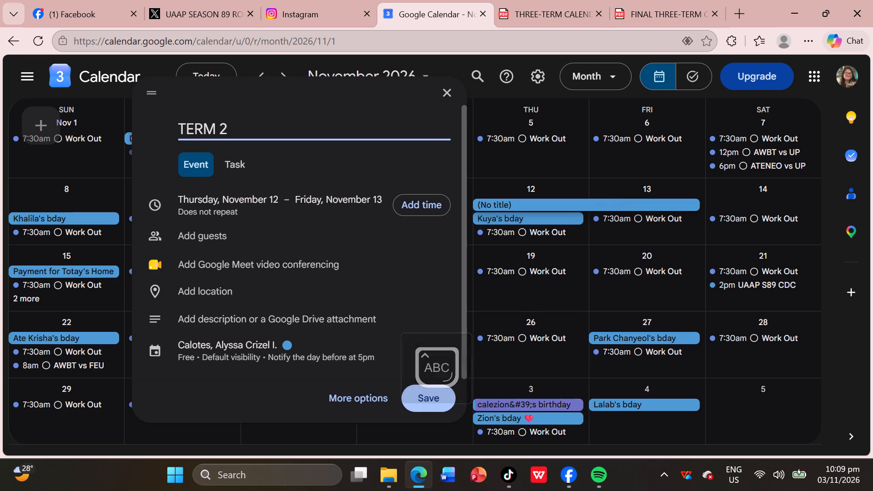
pyautogui.write('2N')
pyautogui.press('BackSpace')
pyautogui.press('BackSpace')
pyautogui.write('- 2ND SUMMATIVE EXAM')
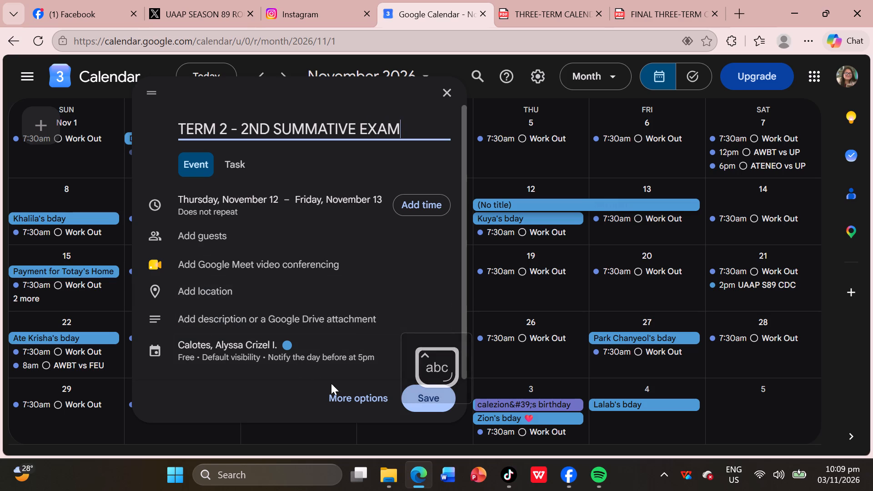
pyautogui.click(435, 195)
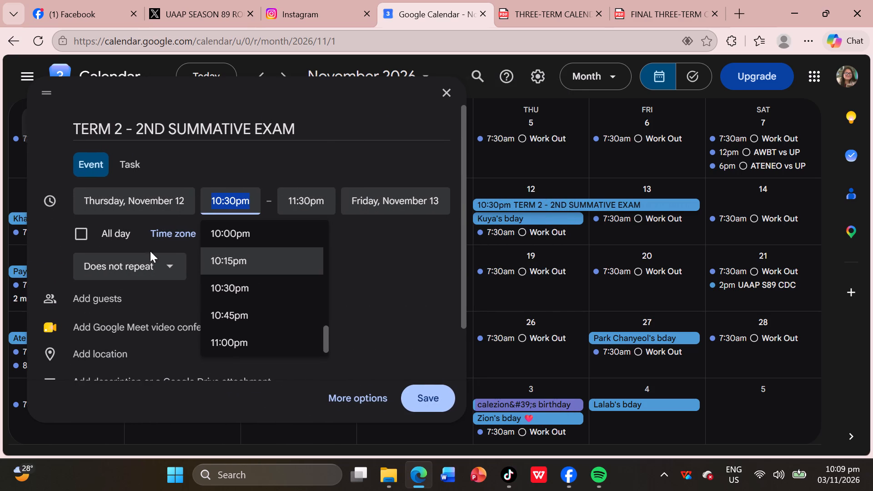
pyautogui.click(81, 230)
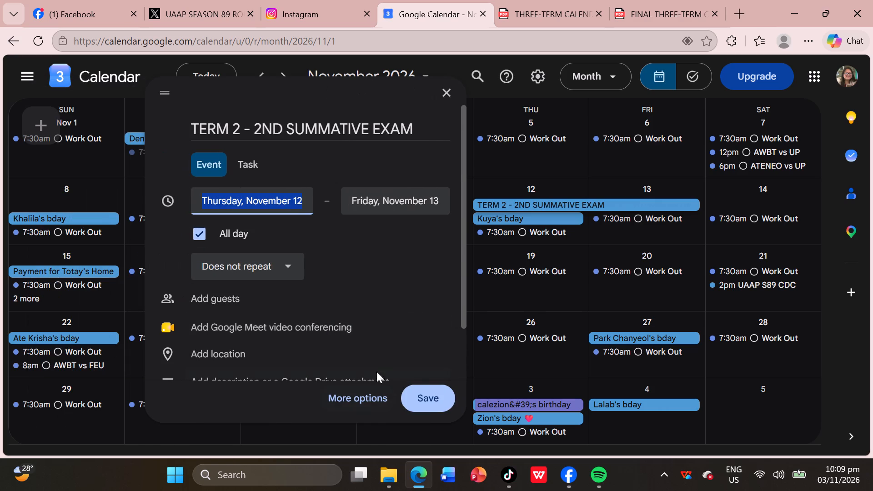
pyautogui.click(408, 257)
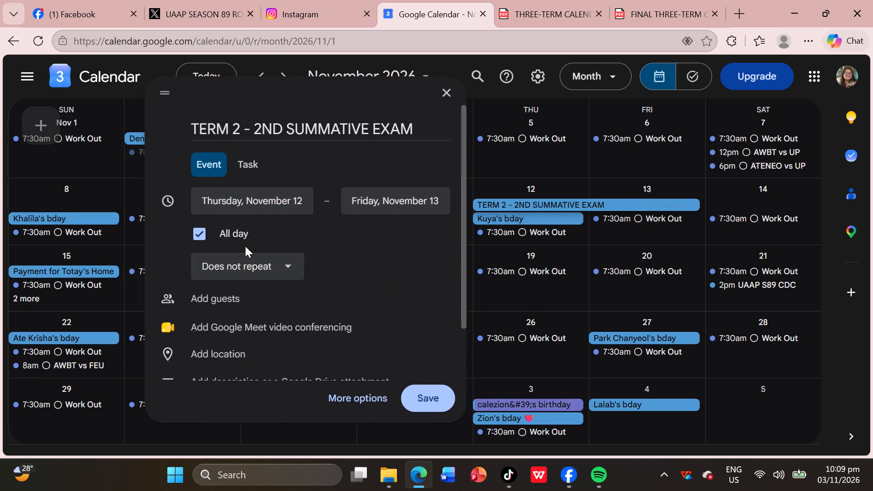
pyautogui.click(433, 390)
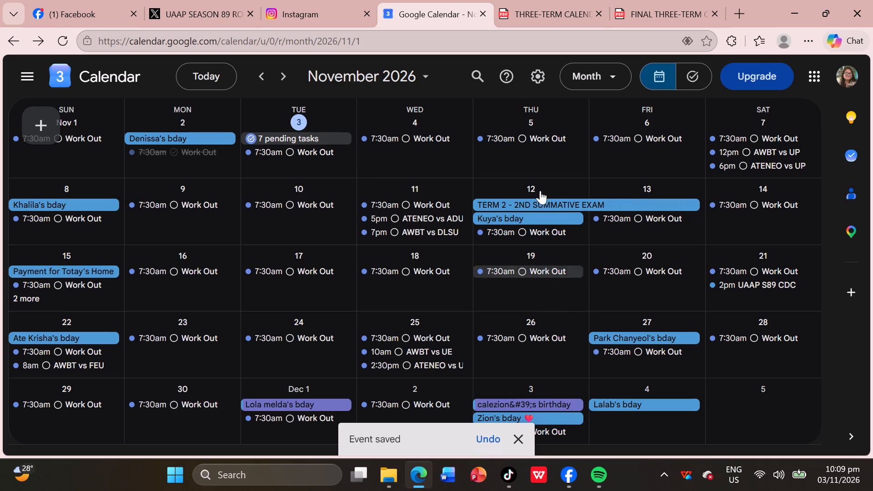
# Check the PDF's November holiday entry and create a Google Calendar event on Monday, November 30 titled "BONIFACIO DAY".
pyautogui.click(538, 8)
pyautogui.scroll(-1, 482, 199)
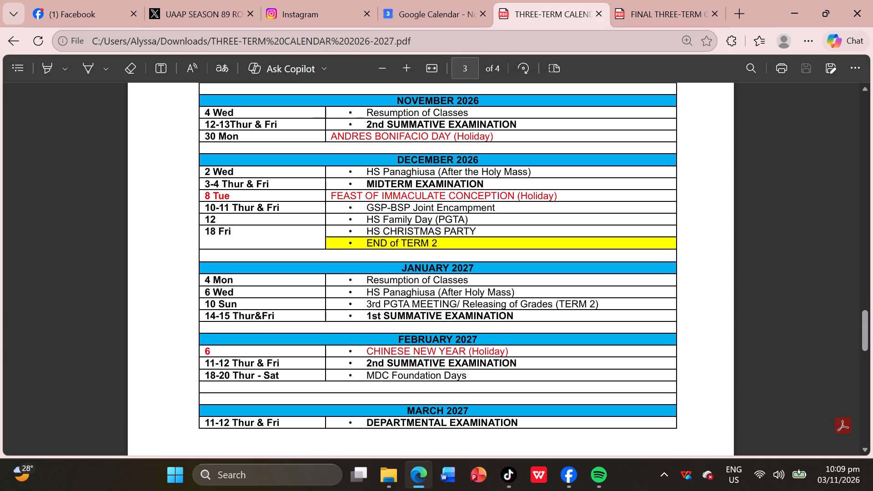
pyautogui.scroll(-2, 482, 199)
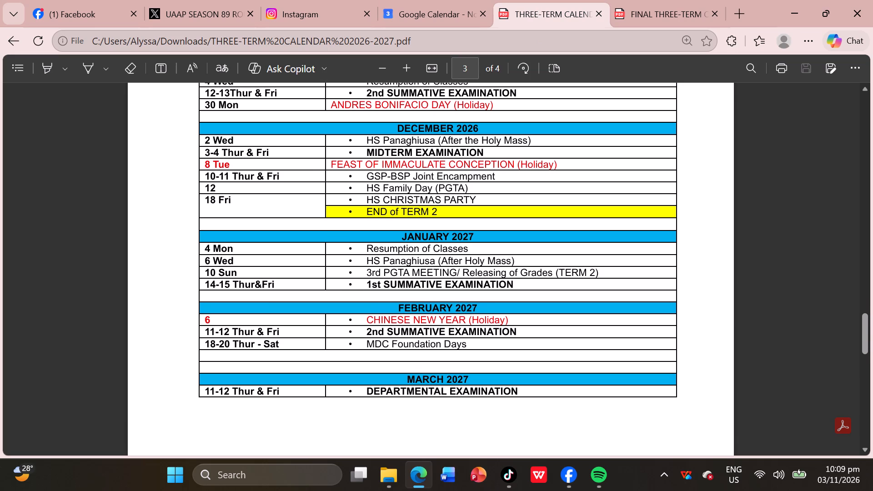
pyautogui.scroll(1, 482, 199)
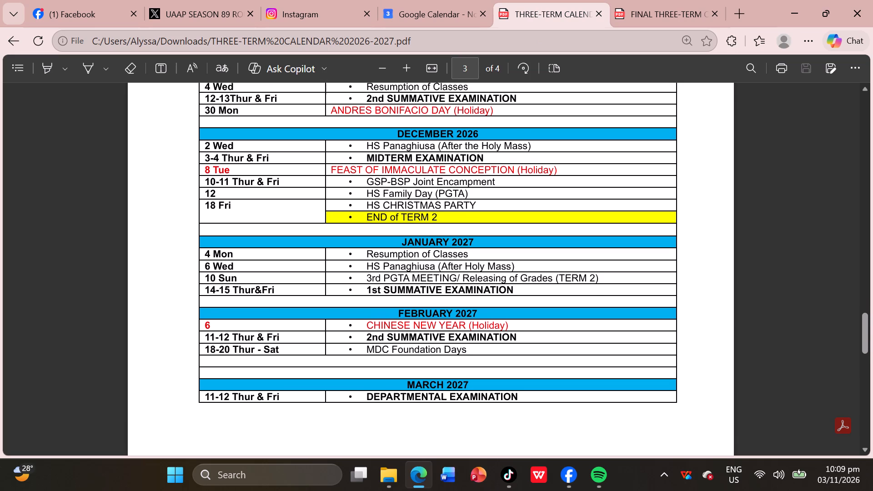
pyautogui.scroll(1, 482, 199)
pyautogui.click(438, 2)
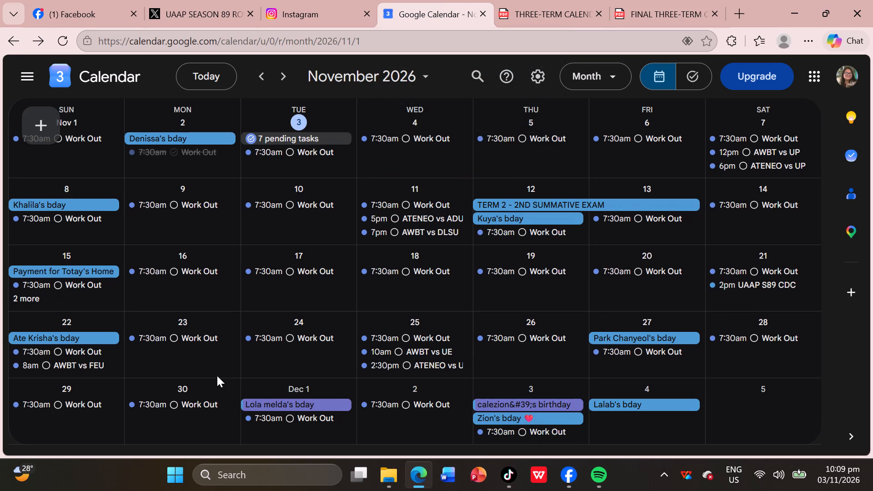
pyautogui.click(207, 422)
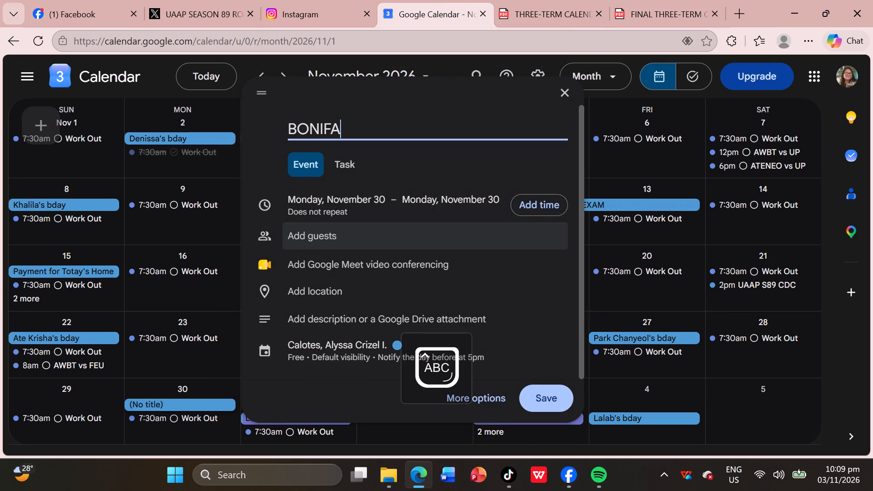
pyautogui.press('BackSpace')
pyautogui.press('BackSpace')
pyautogui.write('IO DAY')
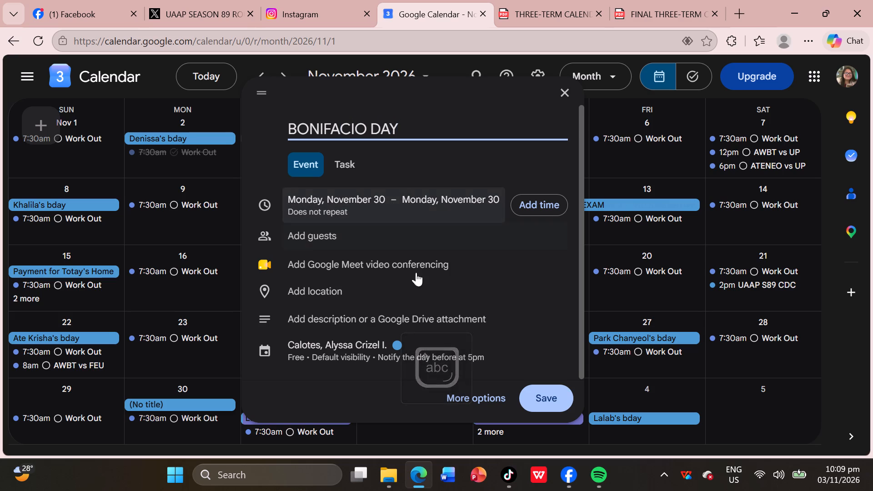
pyautogui.click(553, 395)
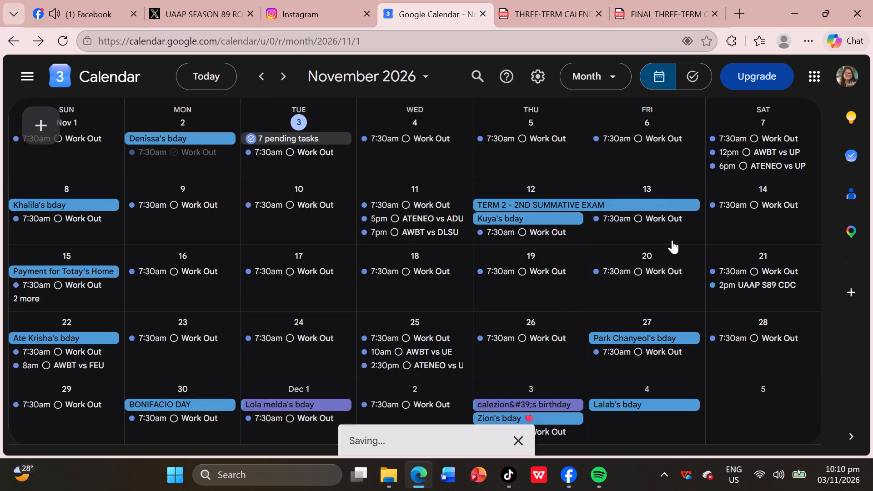
# Compare the December 2026 entries in both calendar PDFs and close the non-final "THREE-TERM CALENDAR 2026-2027" PDF.
pyautogui.click(559, 0)
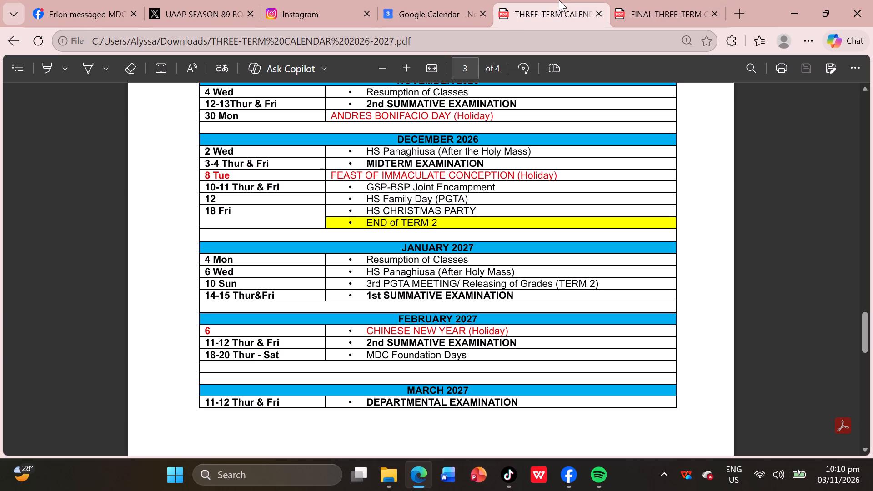
pyautogui.scroll(-1, 444, 254)
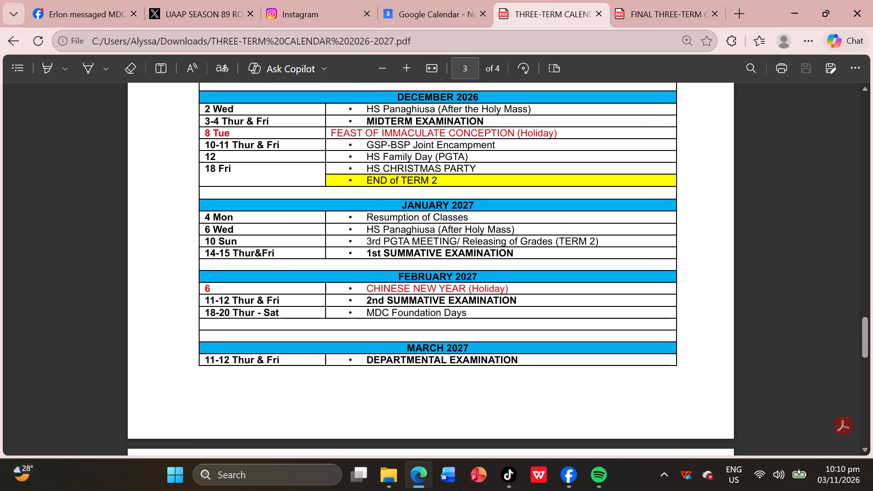
pyautogui.click(639, 23)
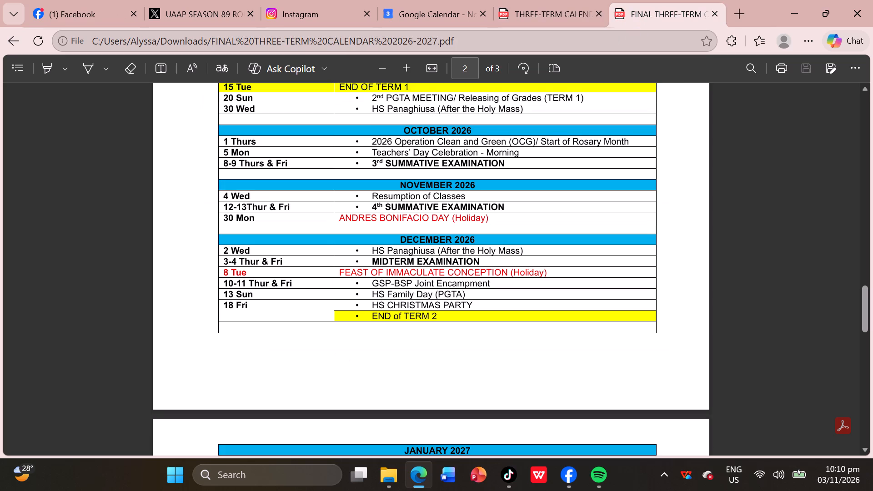
pyautogui.scroll(-2, 456, 262)
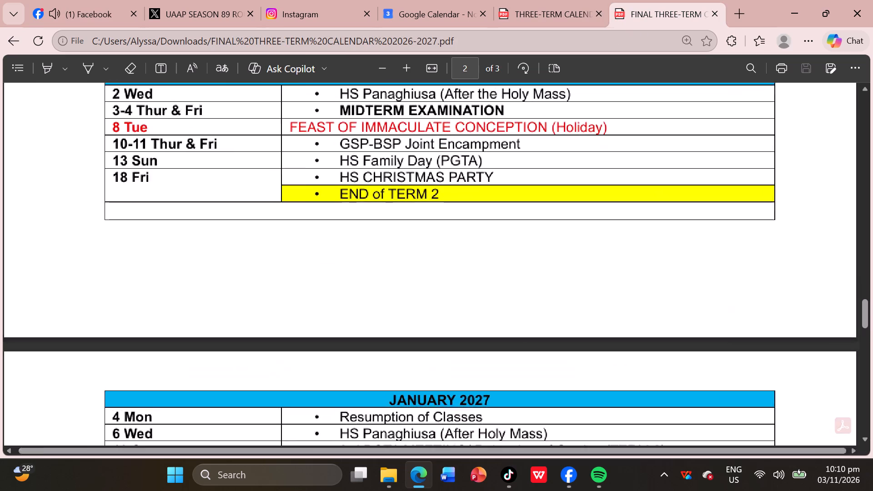
pyautogui.scroll(1, 428, 209)
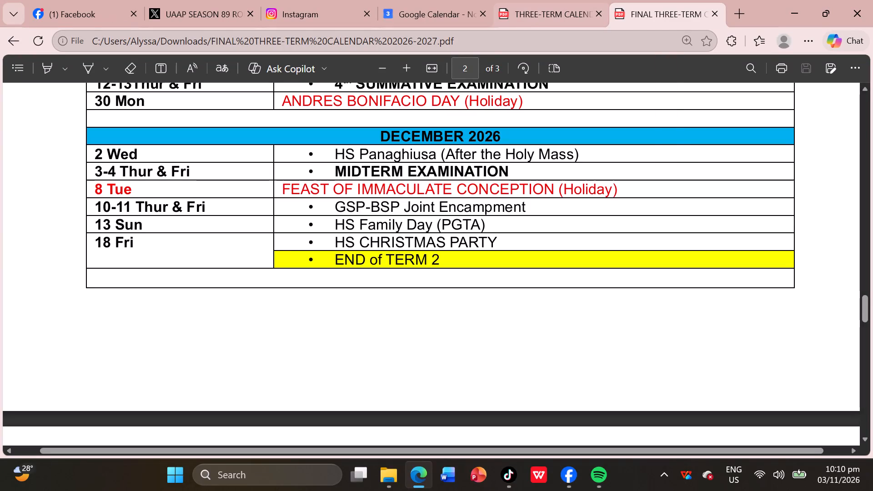
pyautogui.click(538, 0)
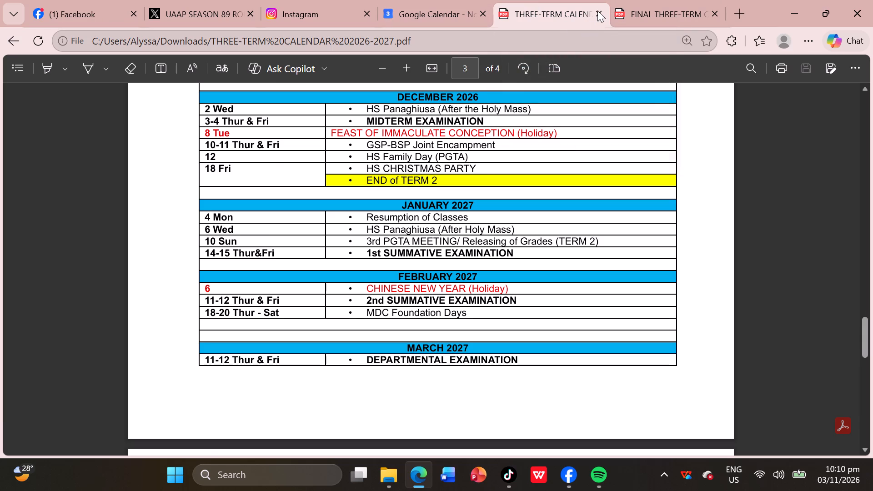
pyautogui.click(599, 10)
# Create an all-day Google Calendar event on December 3–4 titled "TERM 2 - TERM EXAMINATION" and save it.
pyautogui.click(430, 17)
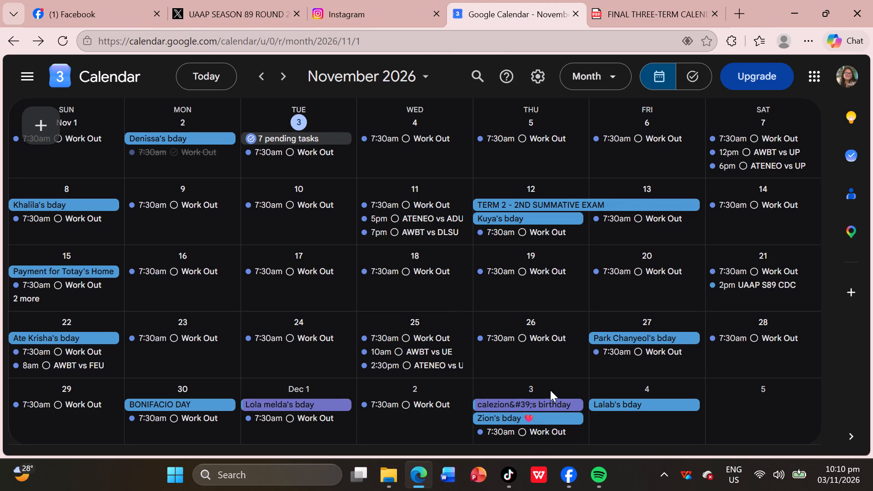
pyautogui.moveTo(550, 390); pyautogui.dragTo(635, 397)
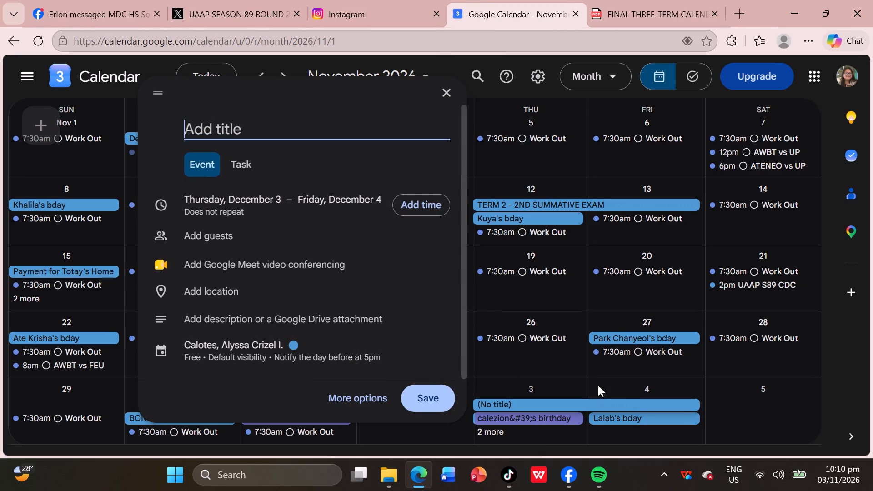
pyautogui.write('TERM 2 TERM EXIM')
pyautogui.press('BackSpace')
pyautogui.press('BackSpace')
pyautogui.write('AMINATION')
pyautogui.click(241, 128)
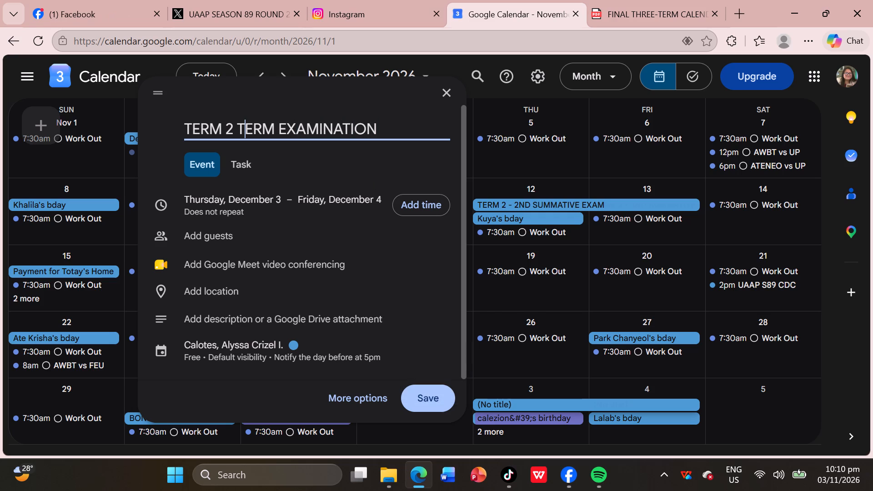
pyautogui.press('Left')
pyautogui.write('-')
pyautogui.press('space')
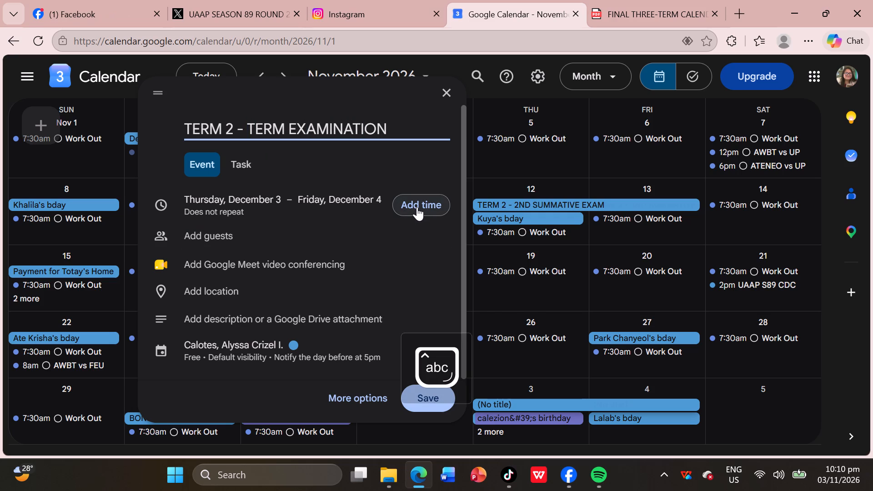
pyautogui.click(417, 207)
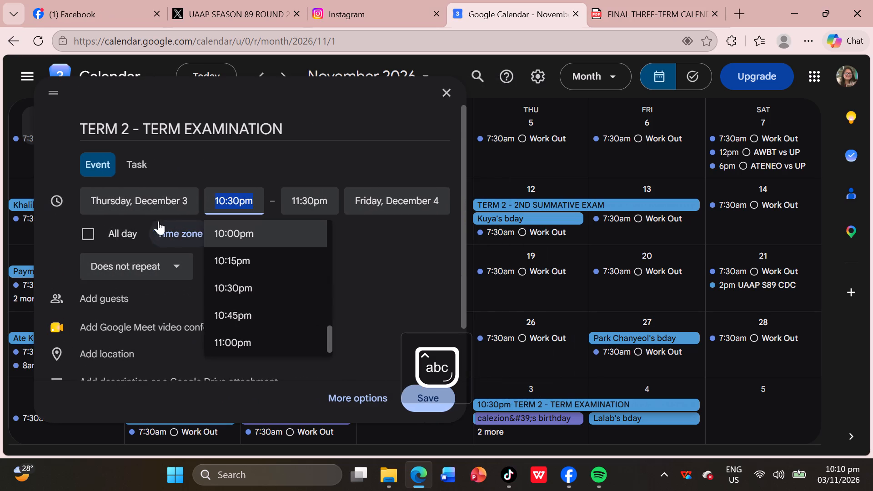
pyautogui.click(93, 228)
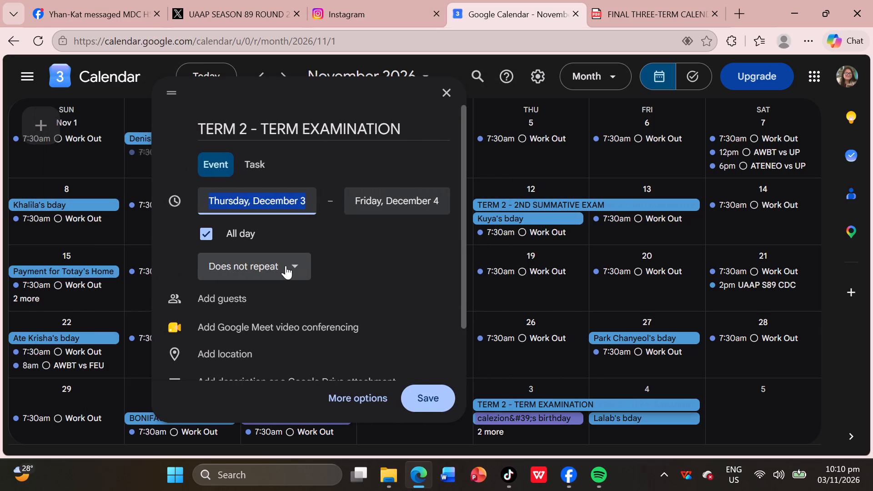
pyautogui.scroll(-1, 329, 301)
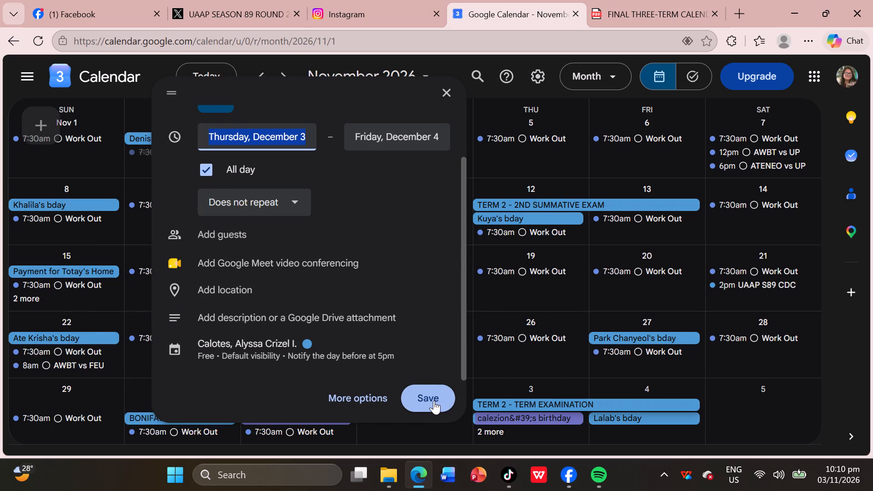
pyautogui.click(434, 401)
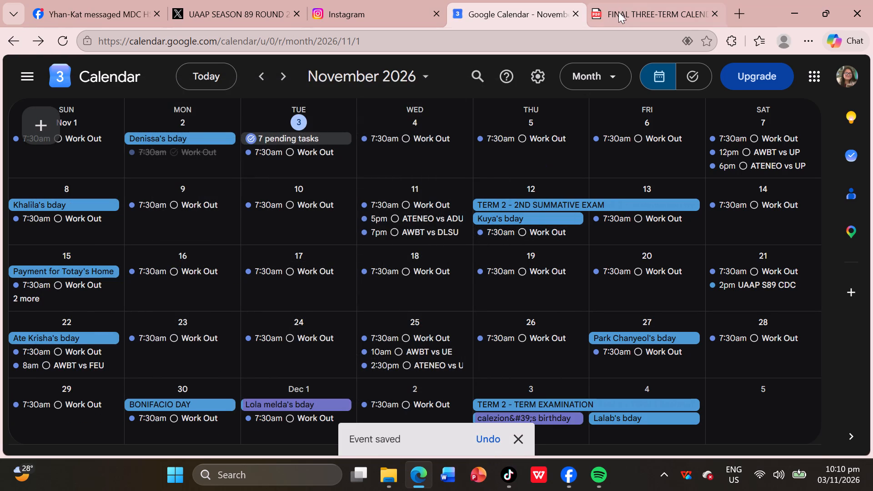
# Copy the December 10–11 entry from the final three-term calendar PDF and save it as an all-day event titled "GSP-BSP Joint Encampment".
pyautogui.click(633, 0)
pyautogui.scroll(-1, 380, 279)
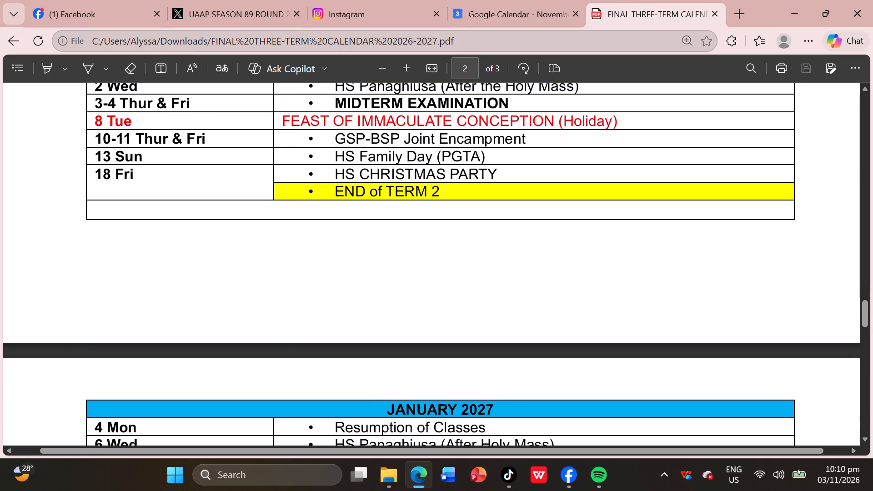
pyautogui.scroll(-1, 380, 279)
pyautogui.click(487, 0)
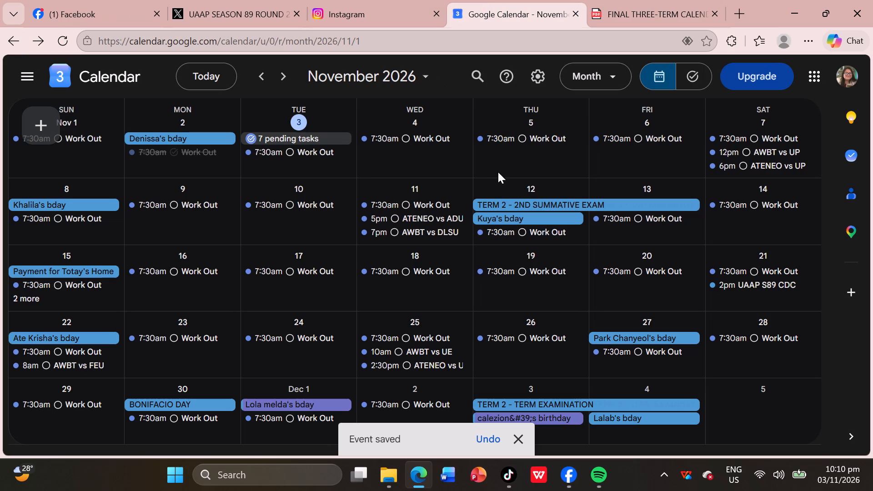
pyautogui.scroll(-1, 532, 236)
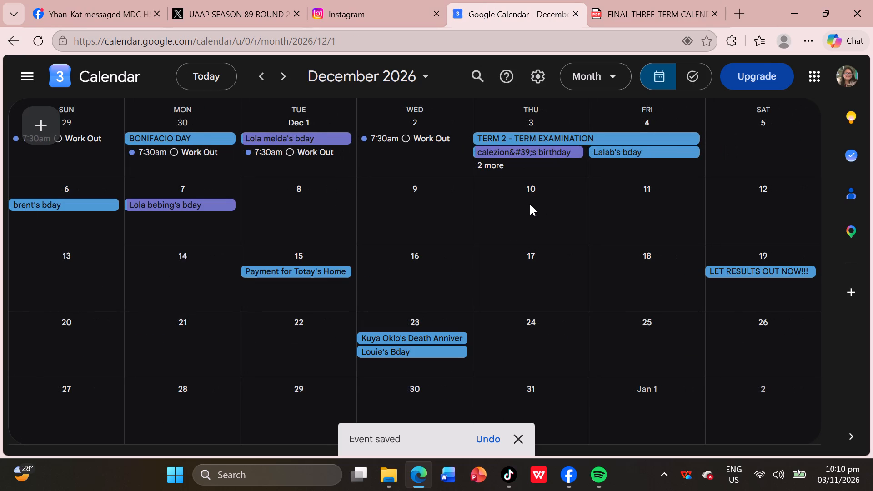
pyautogui.moveTo(530, 204); pyautogui.dragTo(635, 212)
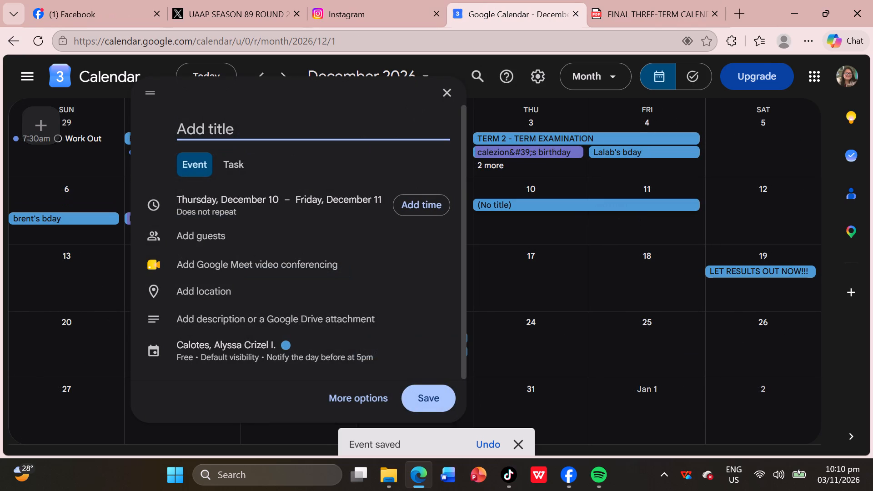
pyautogui.click(625, 3)
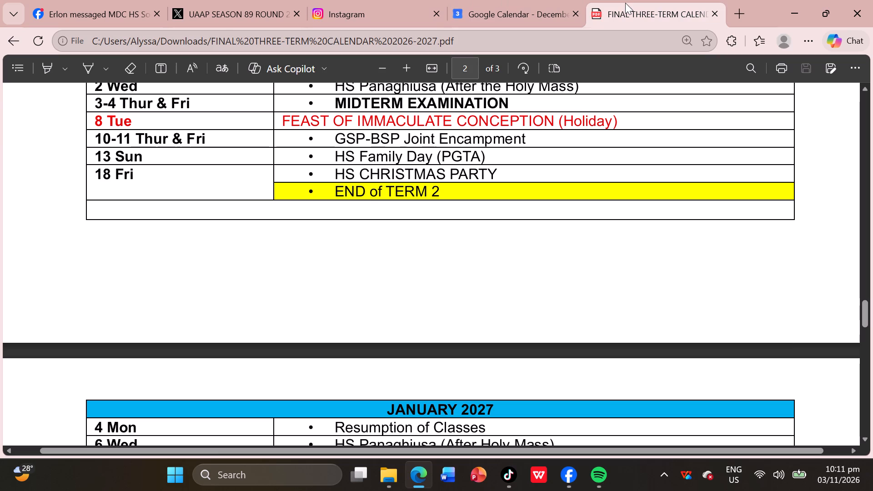
pyautogui.moveTo(335, 140); pyautogui.dragTo(507, 131)
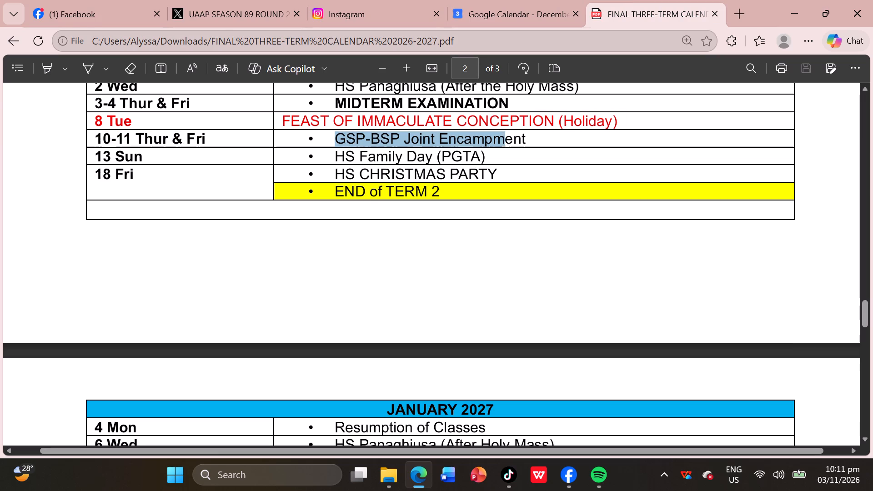
pyautogui.moveTo(507, 131); pyautogui.dragTo(526, 137)
pyautogui.hotkey('ctrl', 'c')
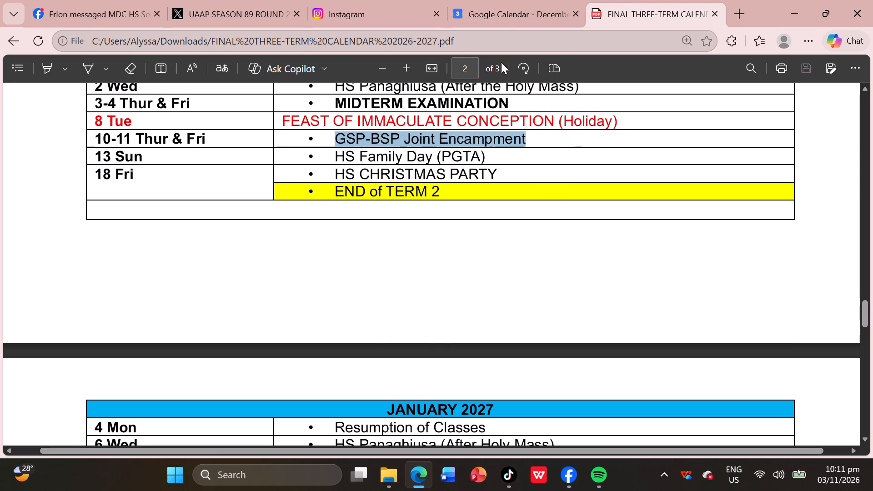
pyautogui.click(503, 6)
pyautogui.hotkey('ctrl', 'v')
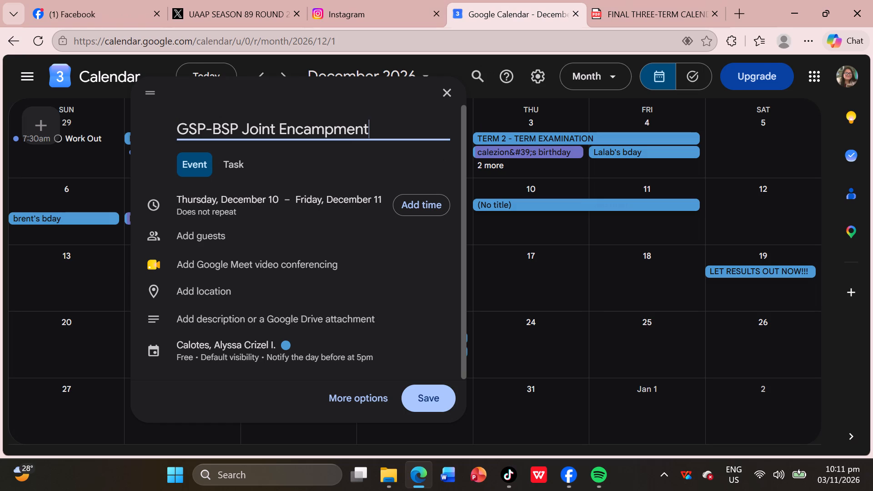
pyautogui.click(401, 205)
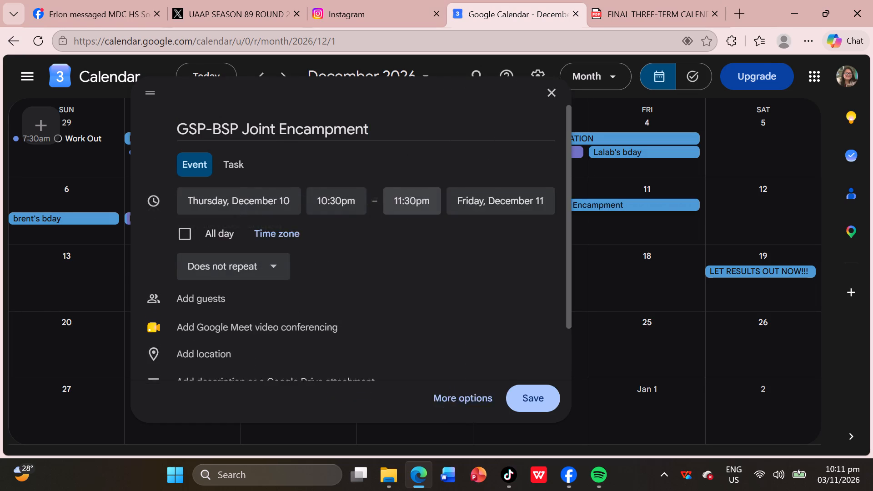
pyautogui.click(78, 232)
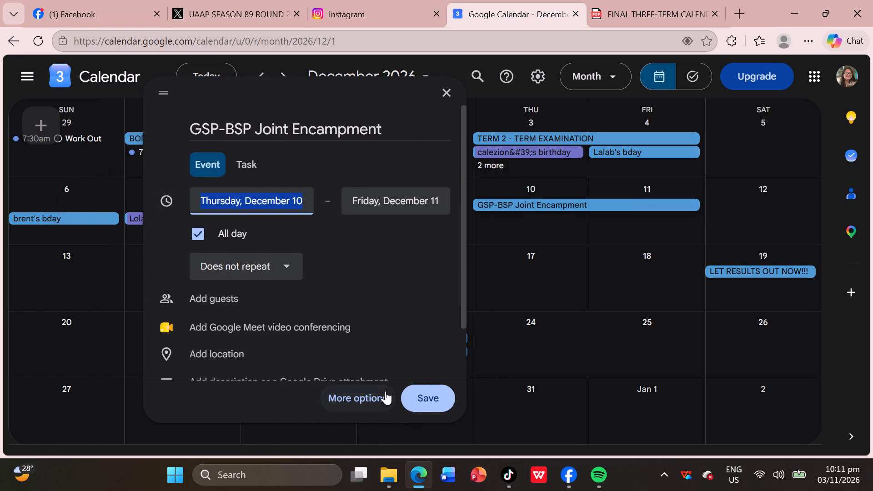
pyautogui.click(432, 392)
# Check the PDF's December holiday entry and save an all-day Google Calendar event on Tuesday, December 8 titled "FEAST OF IMMACULATE CONCEPTION".
pyautogui.click(626, 0)
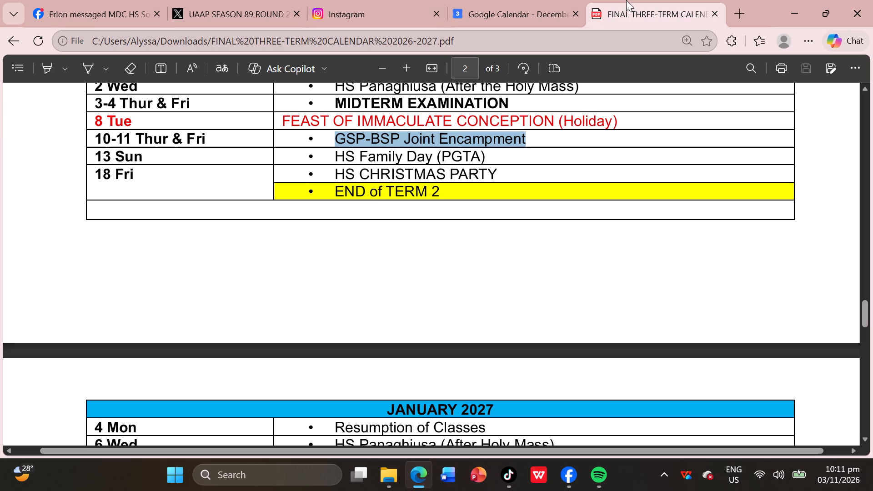
pyautogui.click(527, 2)
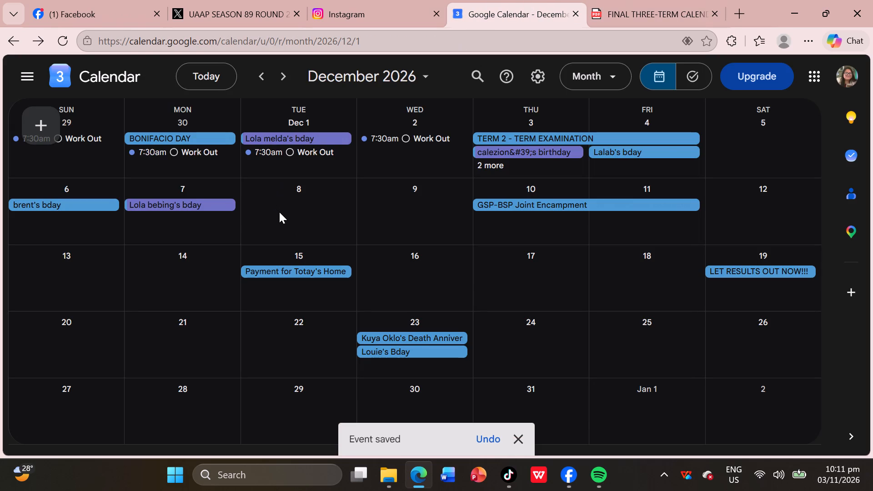
pyautogui.click(279, 212)
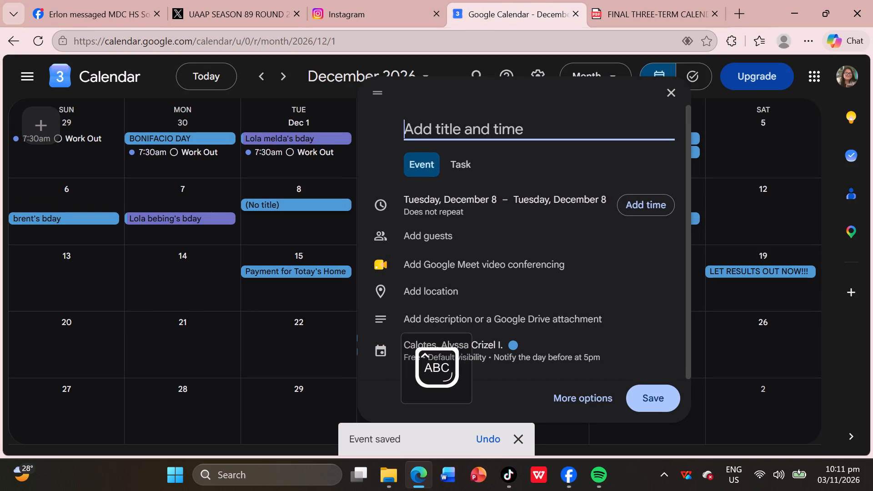
pyautogui.press('BackSpace')
pyautogui.write('AST OF IMMACULATE')
pyautogui.press('space')
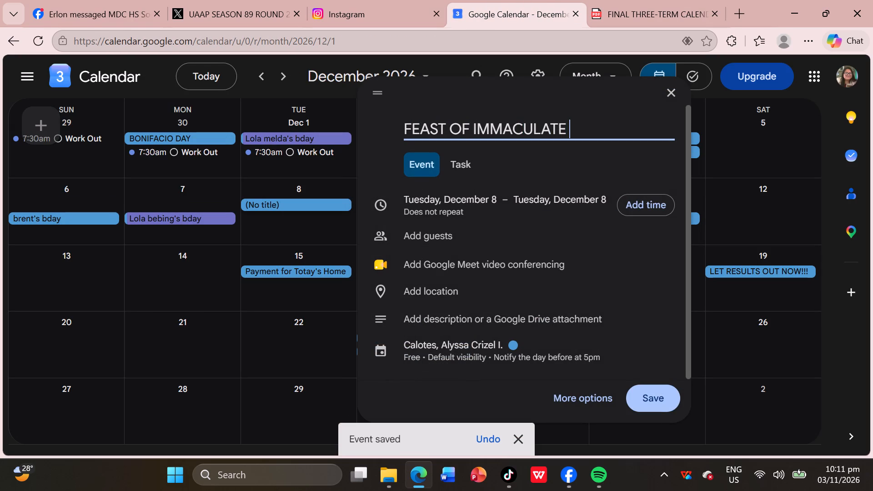
pyautogui.click(629, 0)
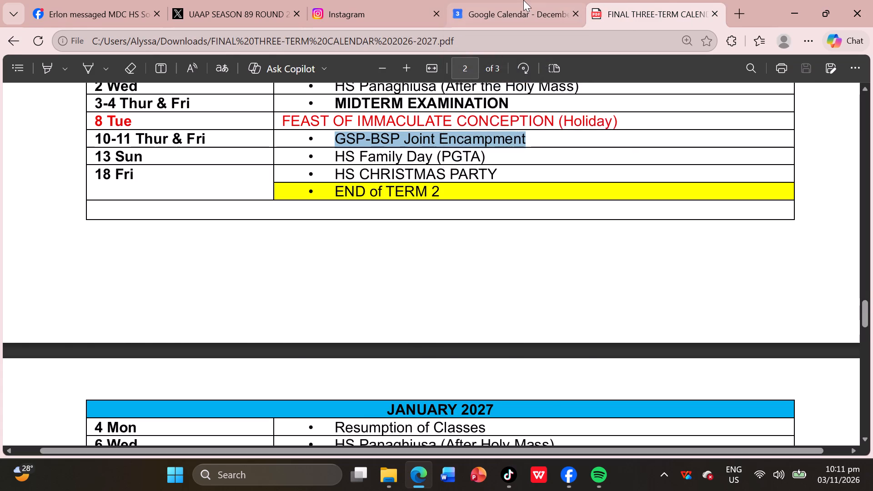
pyautogui.click(523, 0)
pyautogui.write('CONCEPTION')
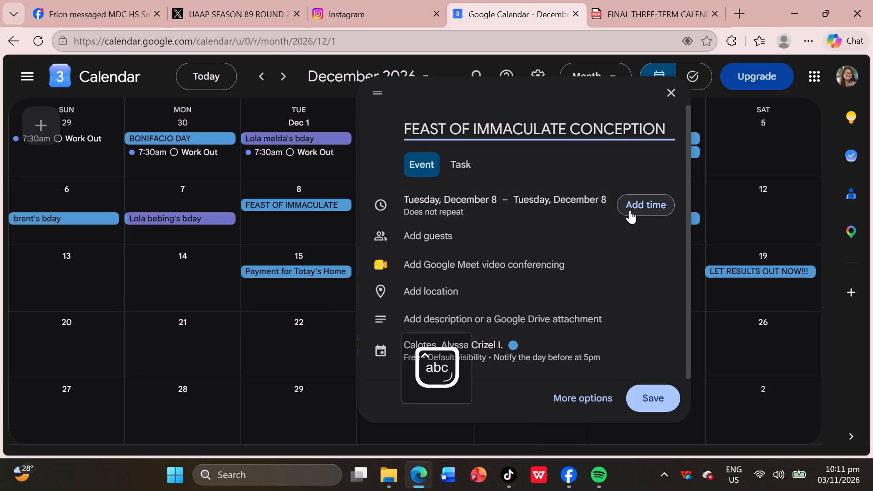
pyautogui.click(653, 401)
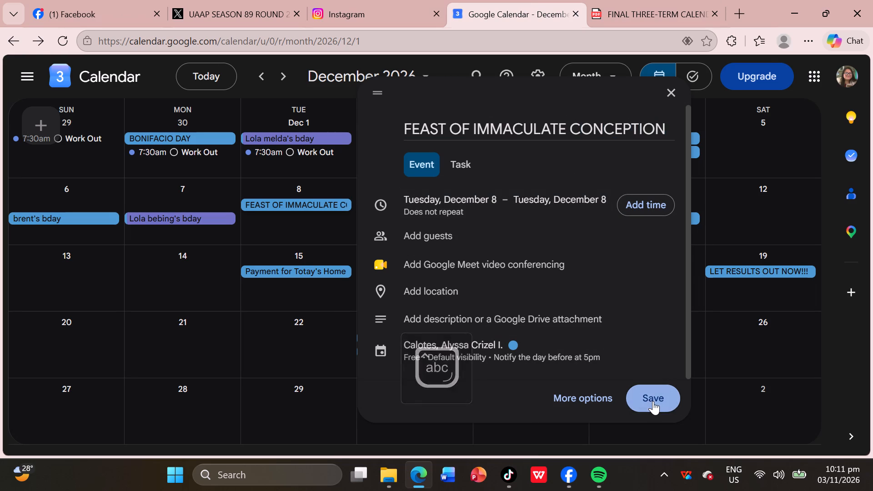
# Consult the PDF and save an all-day Google Calendar event on Sunday, December 13 titled "HS FAMILY DAY".
pyautogui.click(636, 0)
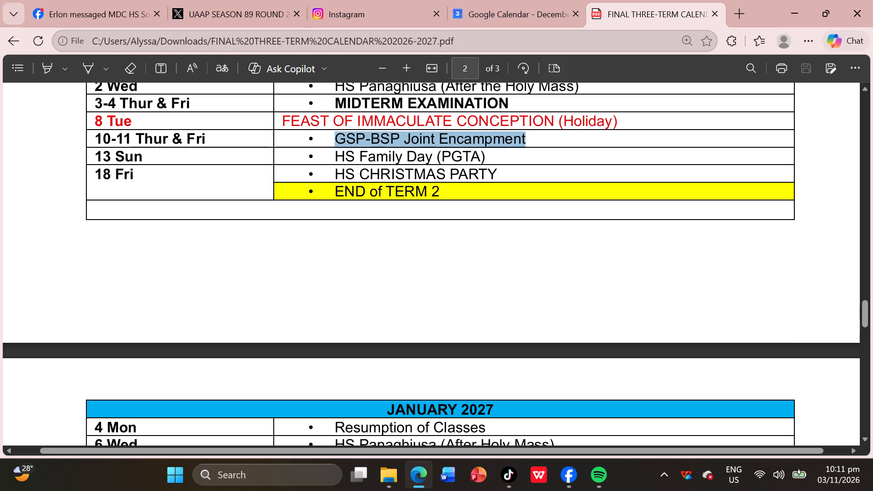
pyautogui.scroll(-1, 464, 237)
pyautogui.click(520, 0)
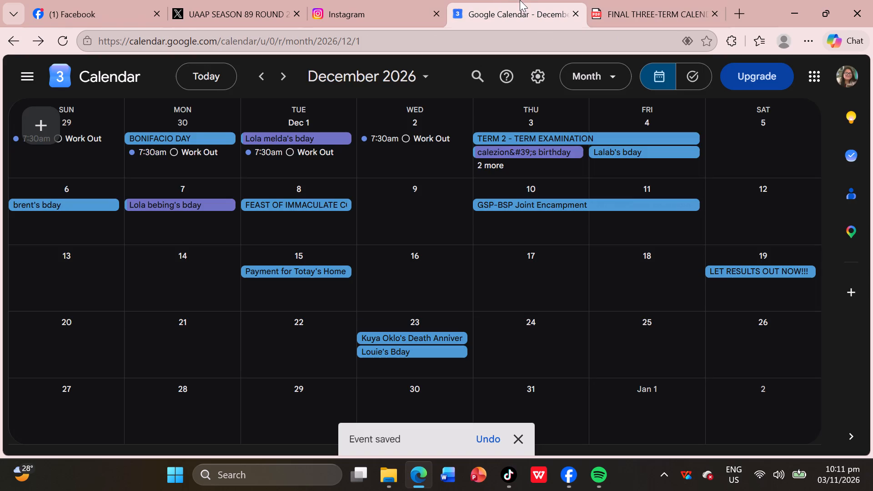
pyautogui.click(60, 272)
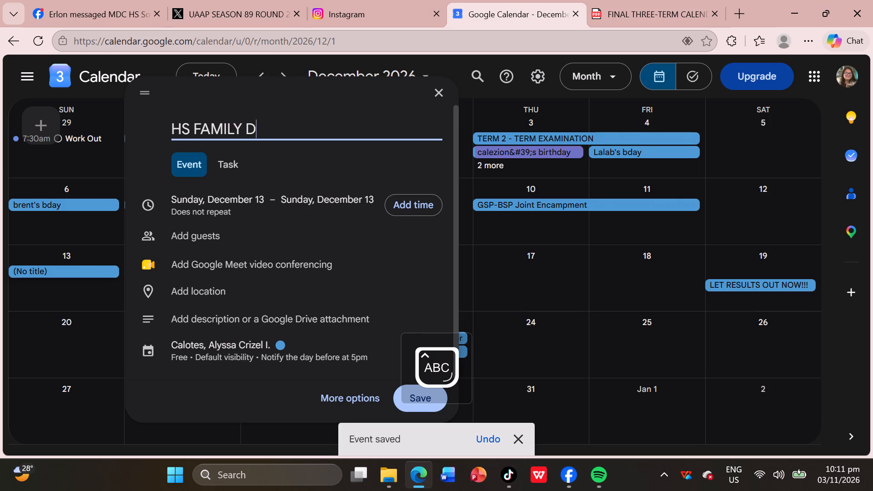
pyautogui.click(420, 208)
pyautogui.click(185, 228)
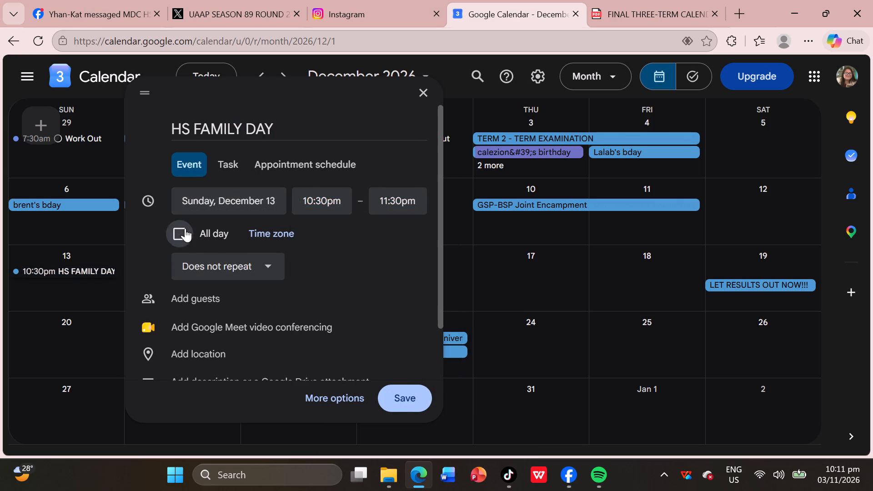
pyautogui.click(392, 398)
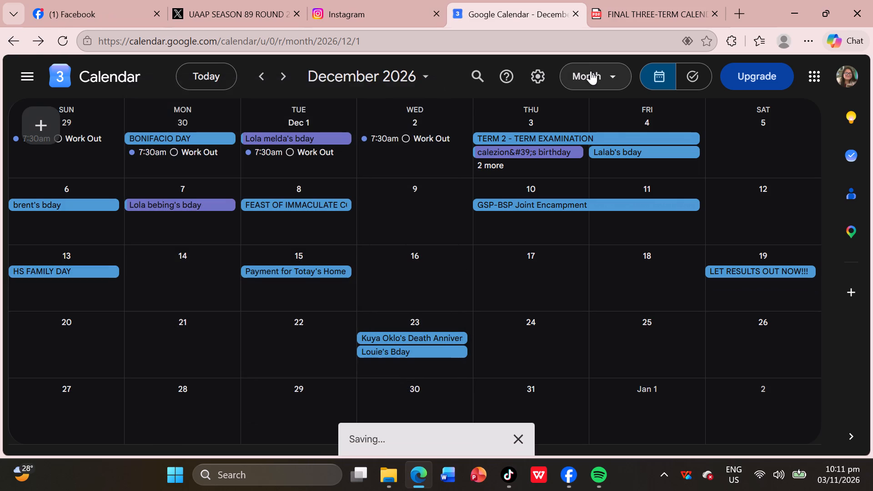
# Check the PDF's December 18 entry and save an all-day Google Calendar event on that Friday titled "HS CHRISTMAS PARTY".
pyautogui.click(612, 0)
pyautogui.click(513, 0)
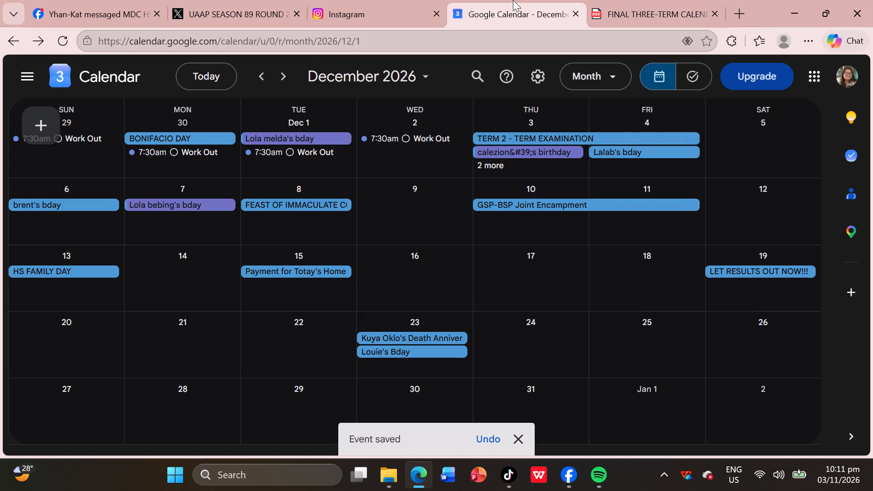
pyautogui.click(639, 271)
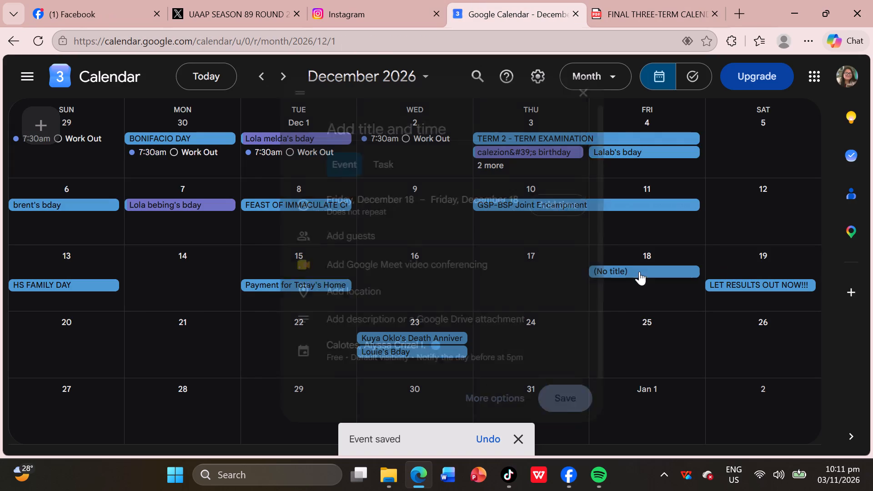
pyautogui.click(623, 0)
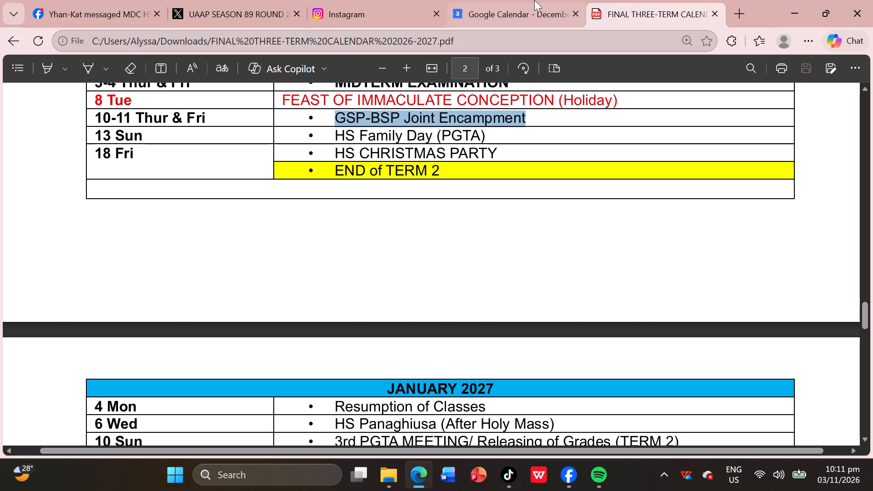
pyautogui.click(534, 0)
pyautogui.write('HS CHRISTMAS PARTY')
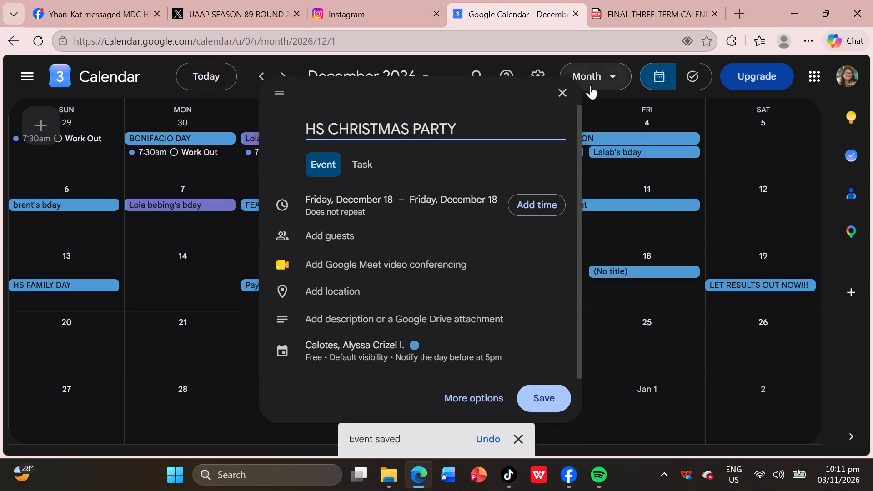
pyautogui.click(537, 206)
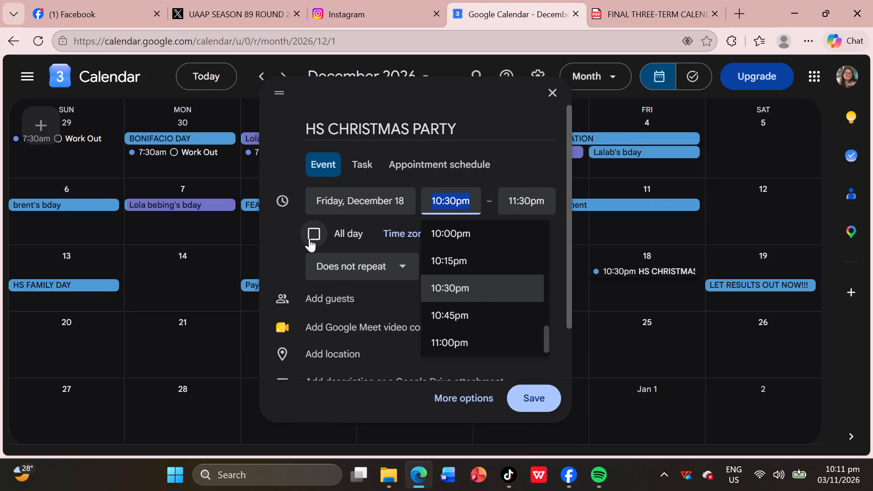
pyautogui.click(309, 238)
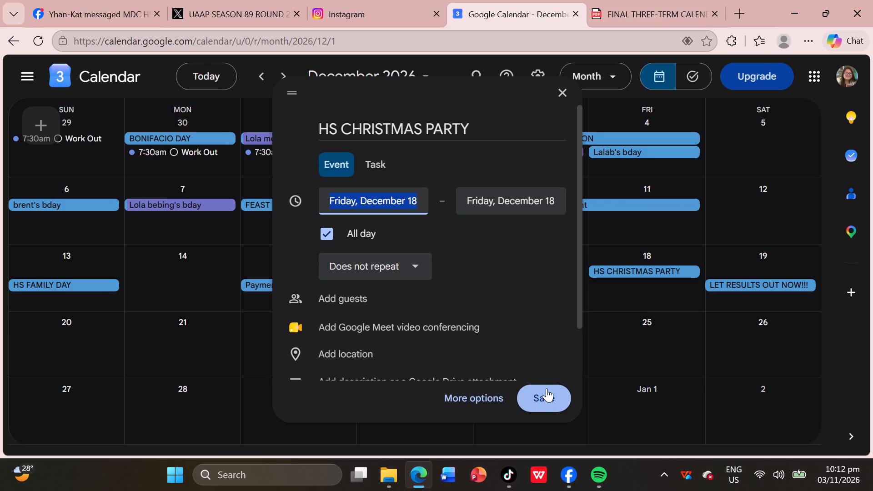
pyautogui.click(547, 388)
# Recheck the PDF's December entries and delete the "LET RESULTS OUT NOW!!!" event on Saturday, December 19 from Google Calendar.
pyautogui.click(627, 0)
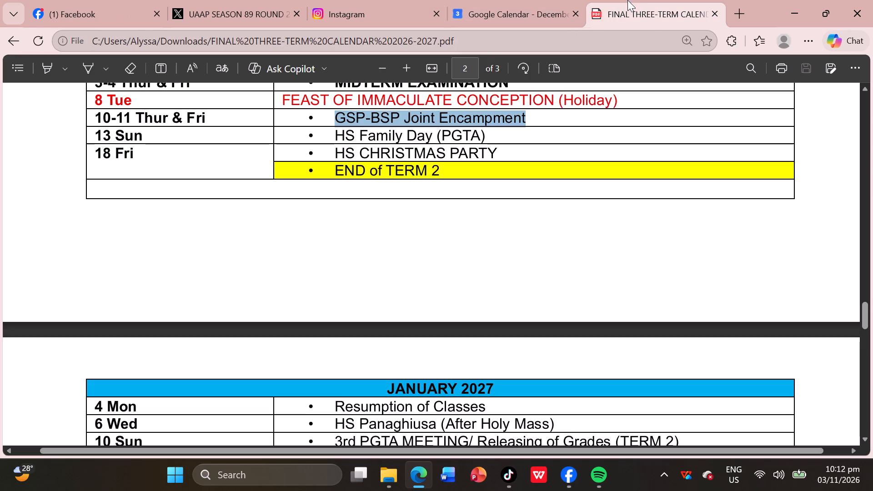
pyautogui.click(506, 0)
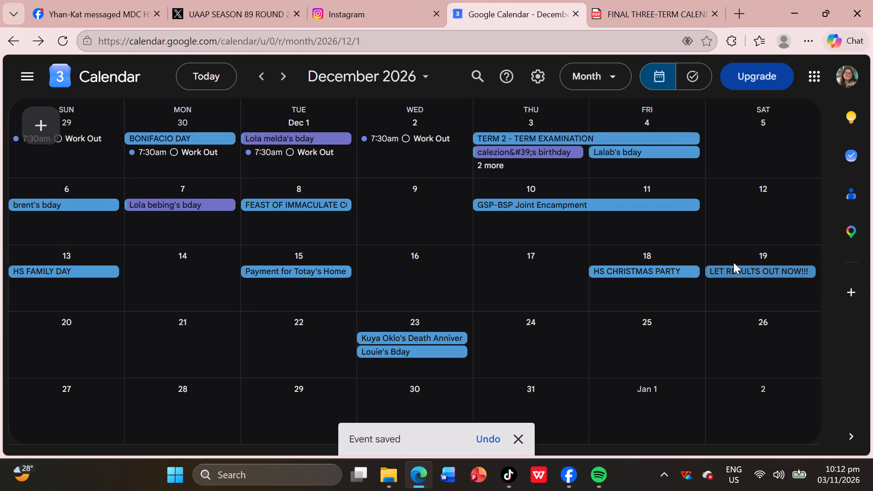
pyautogui.click(732, 275)
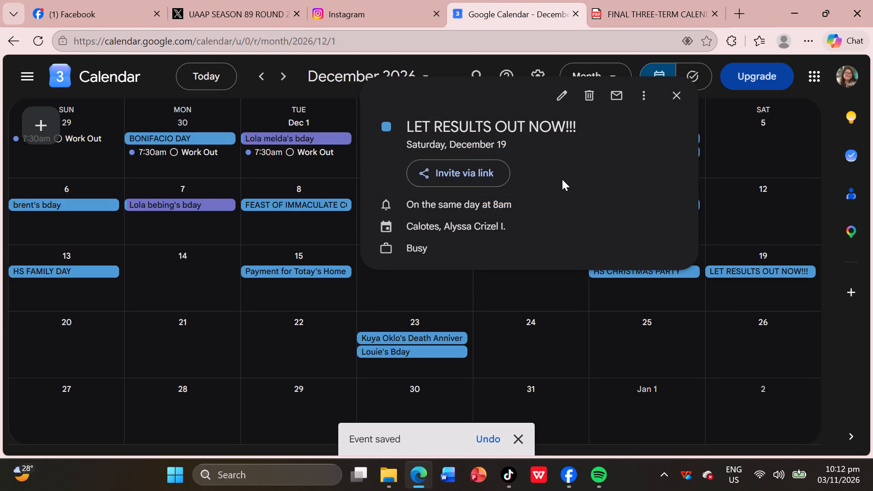
pyautogui.click(649, 95)
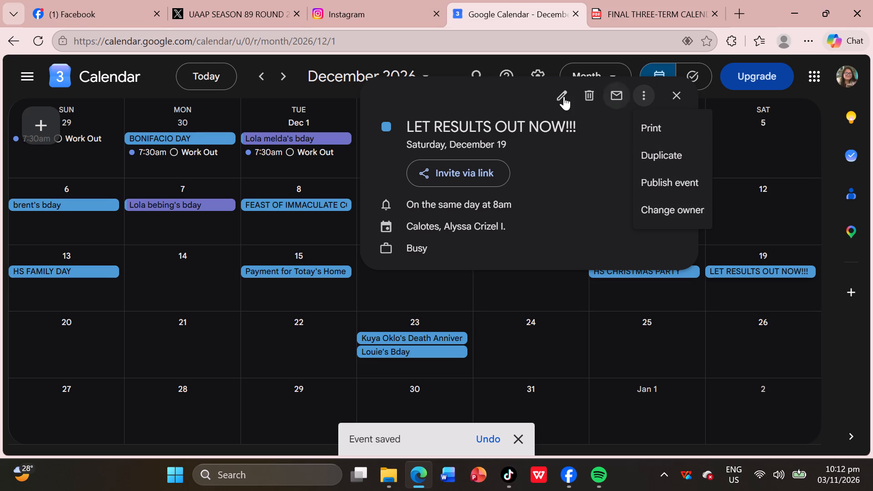
pyautogui.click(588, 98)
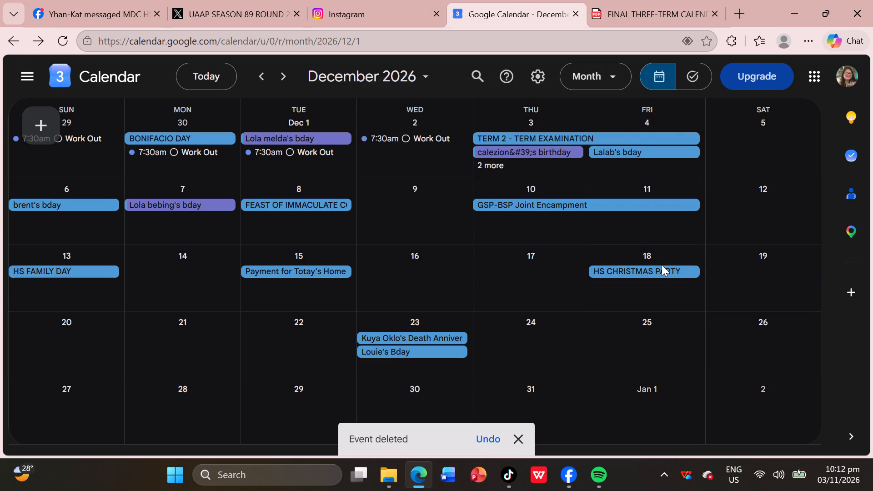
# Check the PDF's December 18 entry and save an all-day Google Calendar event on that Friday titled "END OF TERM 2", coloured Banana yellow.
pyautogui.click(613, 5)
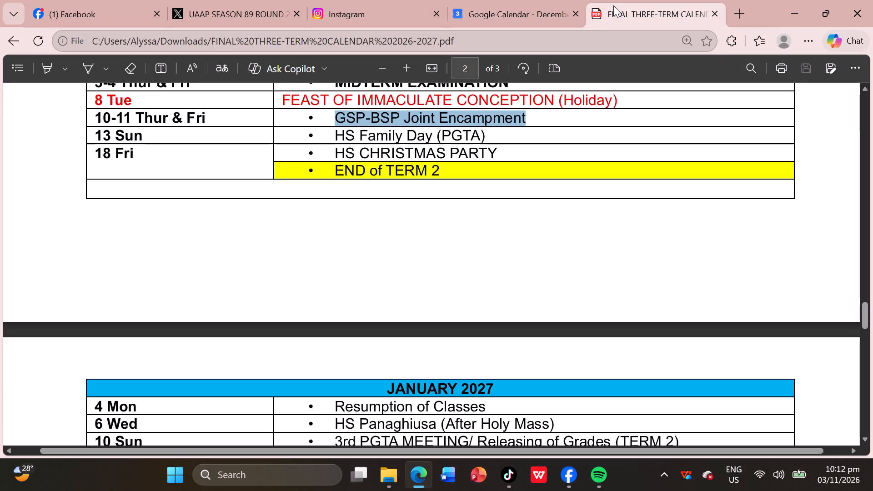
pyautogui.scroll(-1, 474, 251)
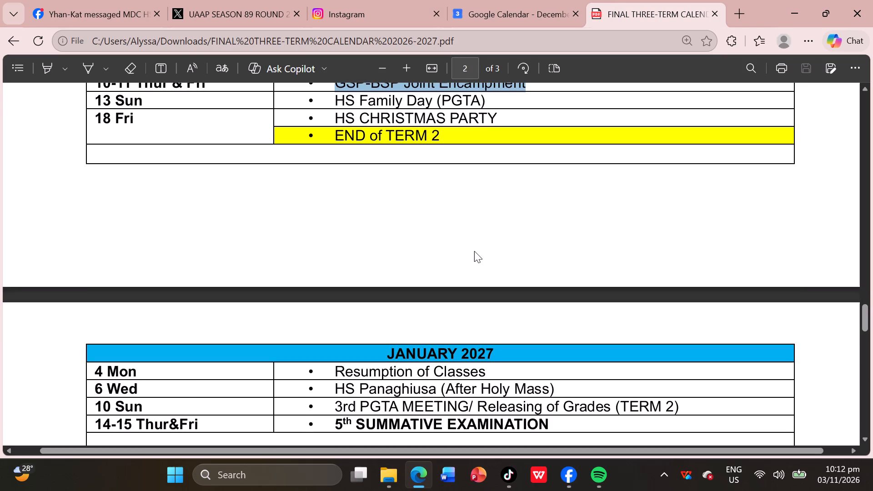
pyautogui.scroll(-1, 474, 251)
pyautogui.click(491, 3)
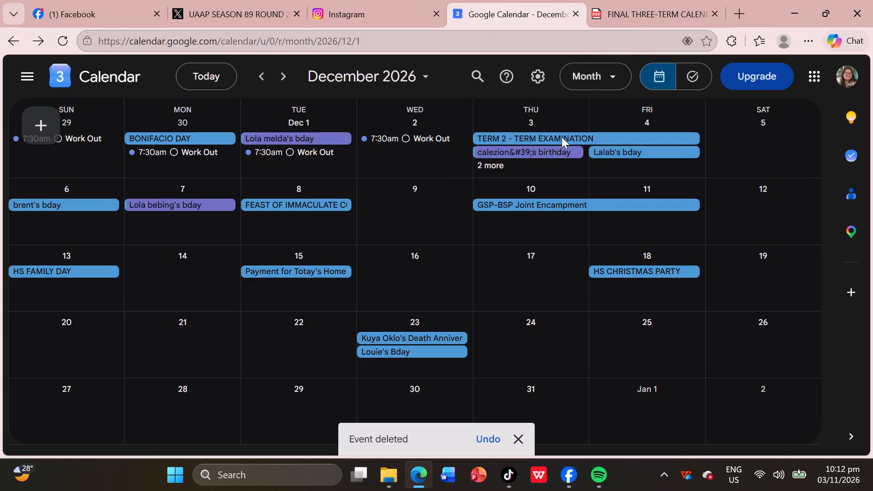
pyautogui.click(627, 293)
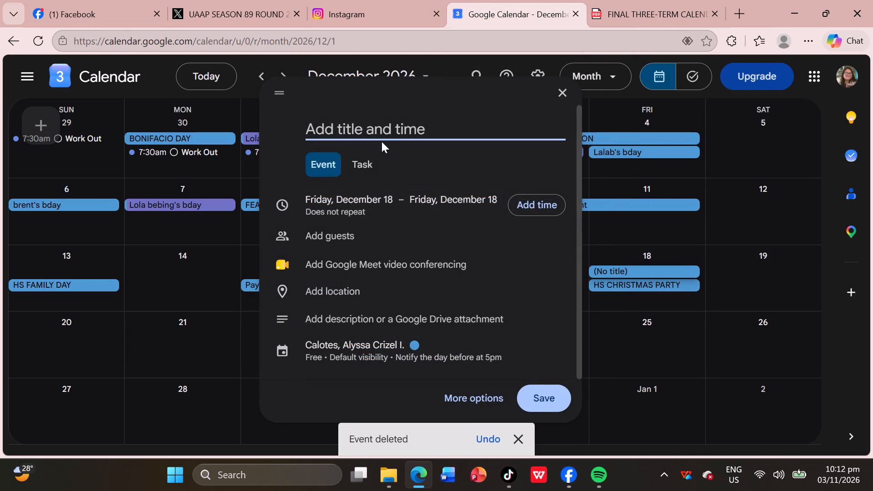
pyautogui.write('END OF TERM 2')
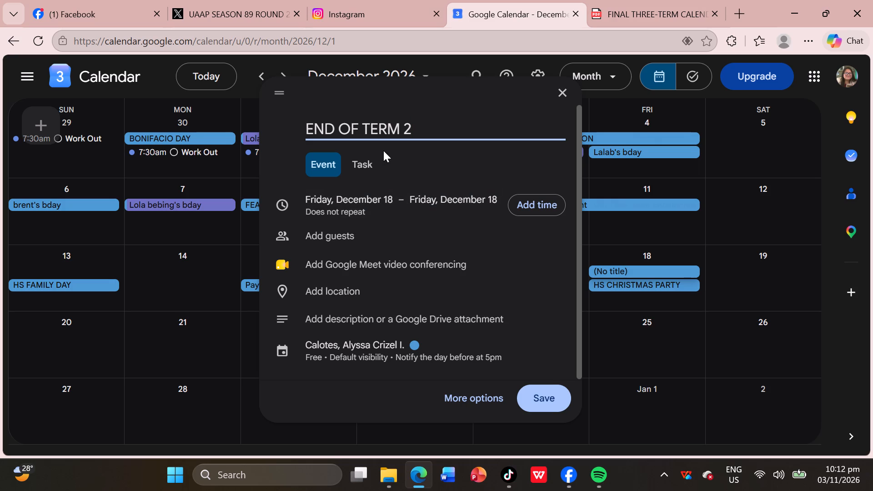
pyautogui.scroll(-1, 383, 150)
pyautogui.click(412, 337)
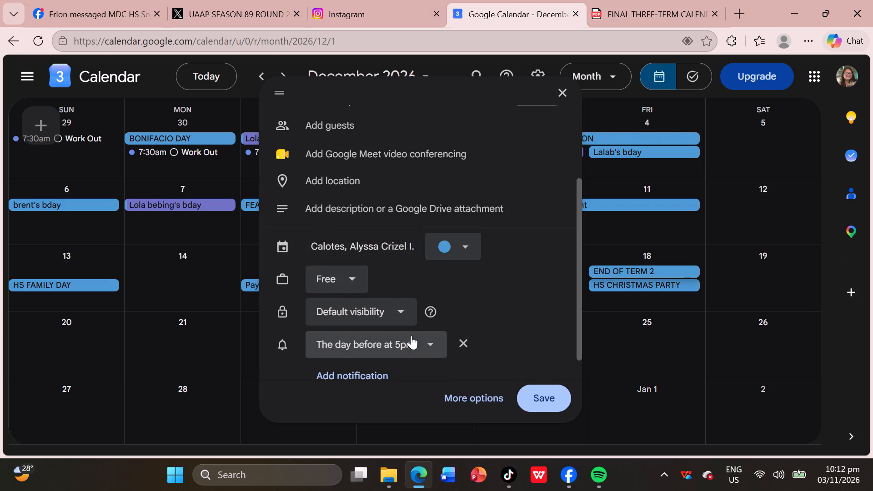
pyautogui.click(456, 242)
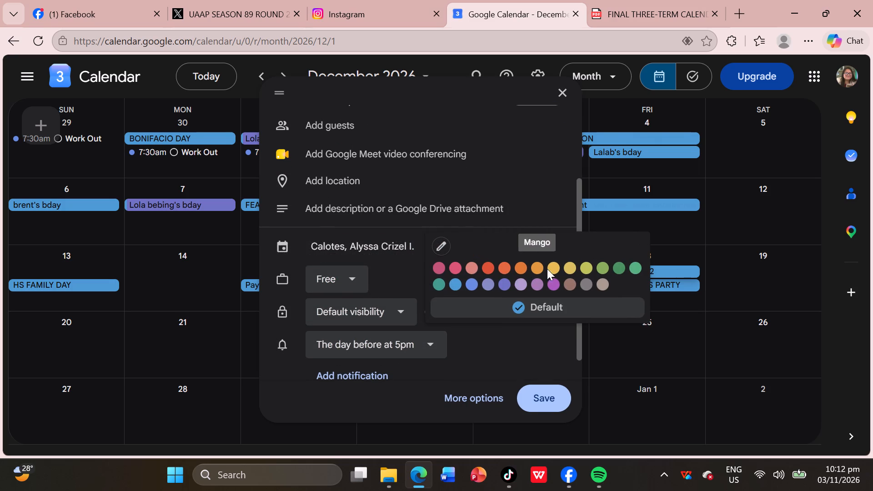
pyautogui.click(553, 272)
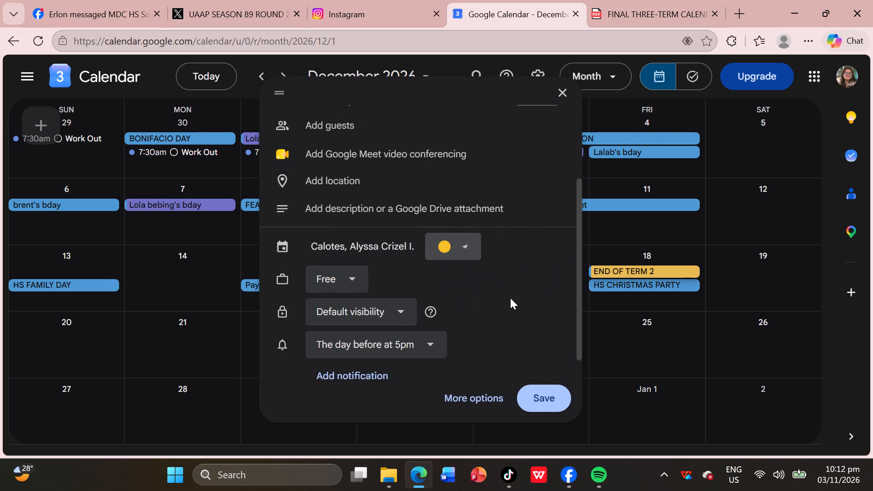
pyautogui.click(389, 308)
pyautogui.click(389, 308)
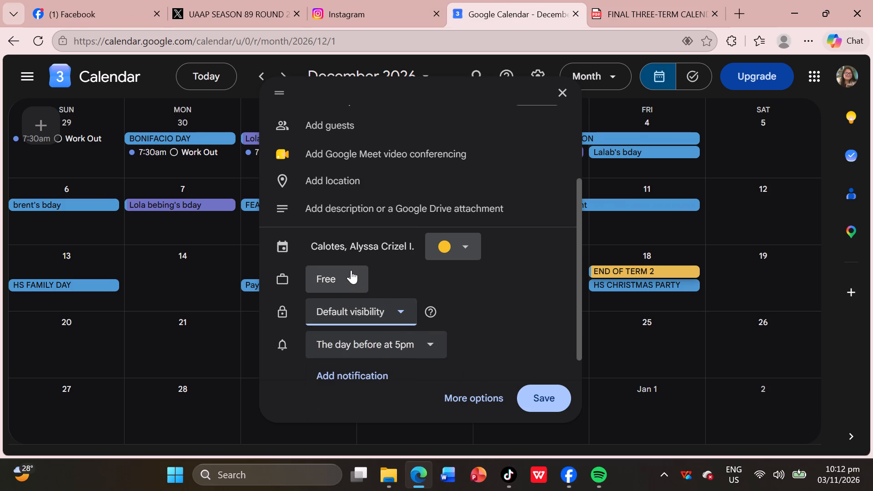
pyautogui.click(348, 270)
pyautogui.click(348, 270)
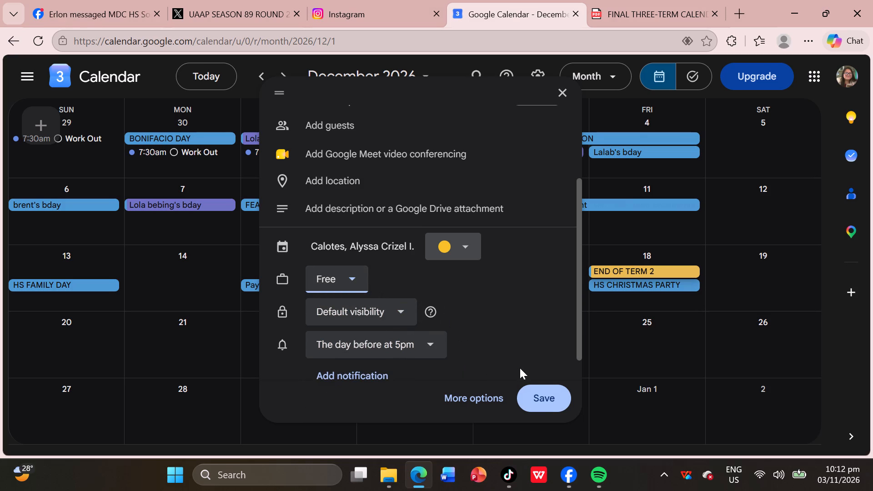
pyautogui.click(552, 401)
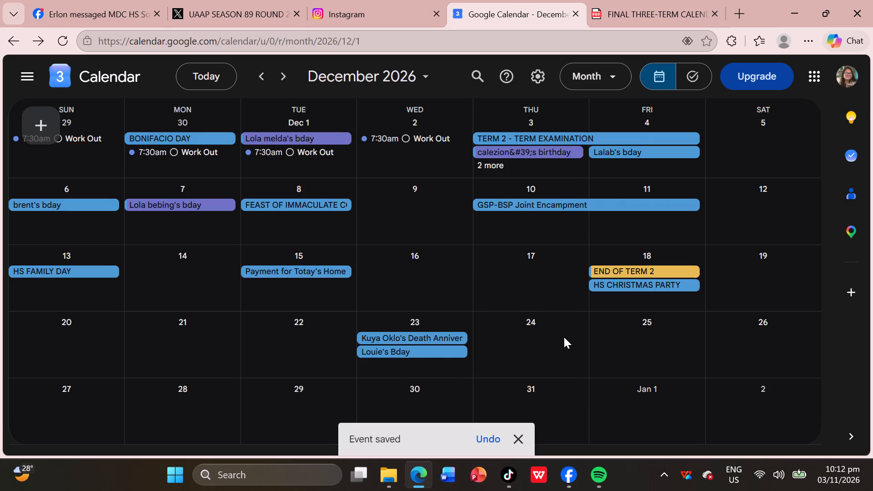
# Consult the PDF's January 2027 entries and start an all-day Google Calendar event on Monday, January 4, titled "TERM 3 - RESUMPTION OF CLASSES".
pyautogui.click(627, 1)
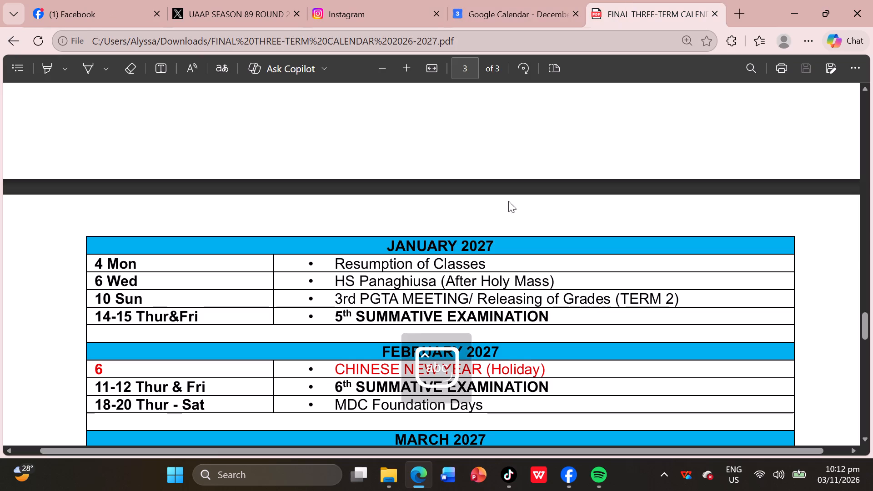
pyautogui.scroll(-2, 520, 268)
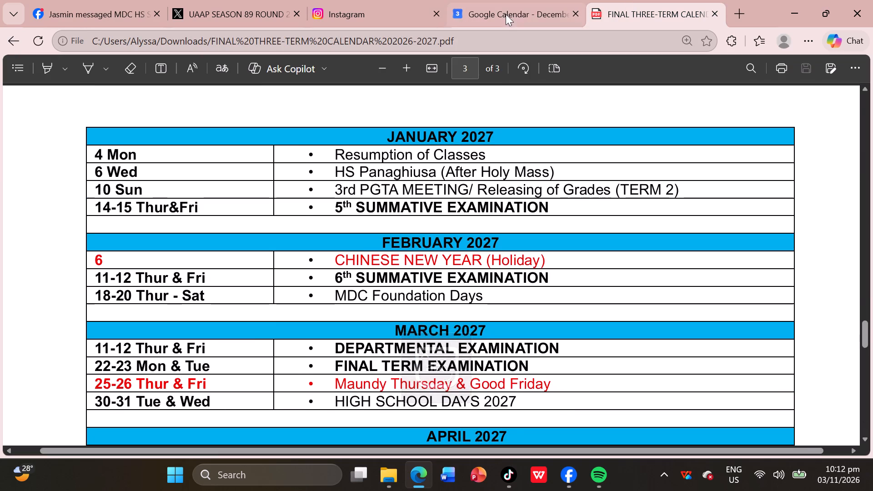
pyautogui.click(506, 14)
pyautogui.scroll(-1, 495, 273)
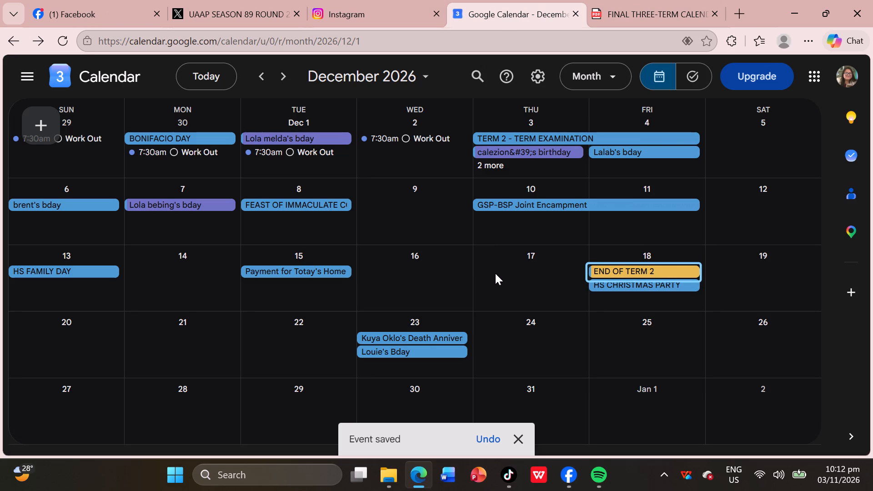
pyautogui.scroll(-1, 495, 273)
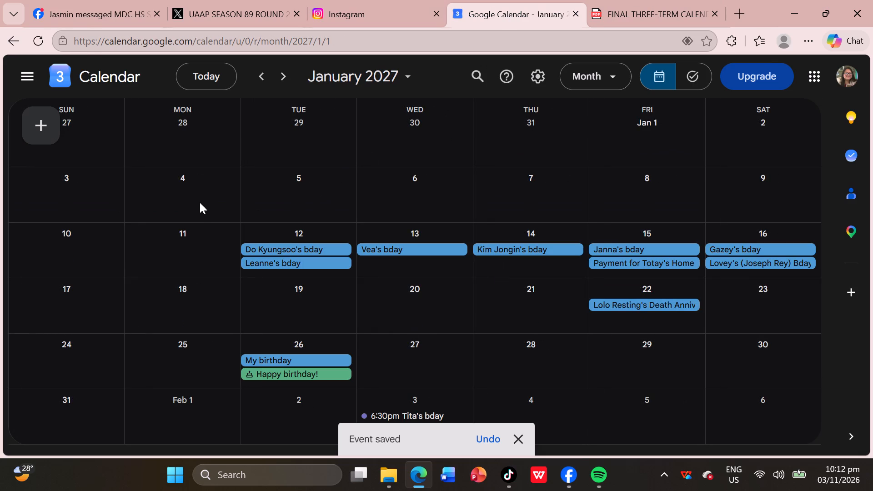
pyautogui.click(200, 202)
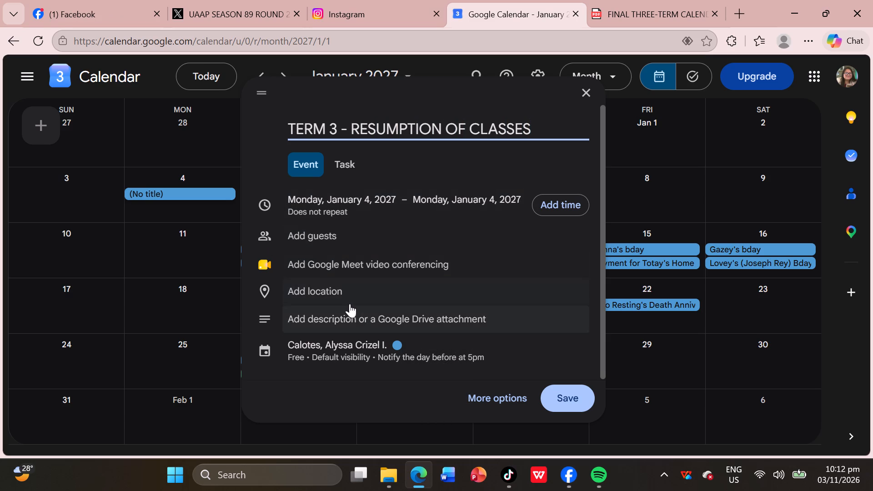
pyautogui.click(347, 341)
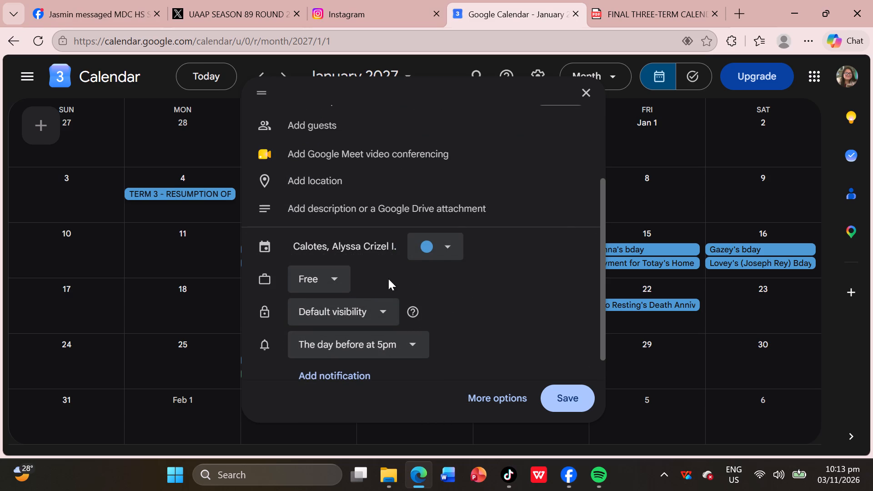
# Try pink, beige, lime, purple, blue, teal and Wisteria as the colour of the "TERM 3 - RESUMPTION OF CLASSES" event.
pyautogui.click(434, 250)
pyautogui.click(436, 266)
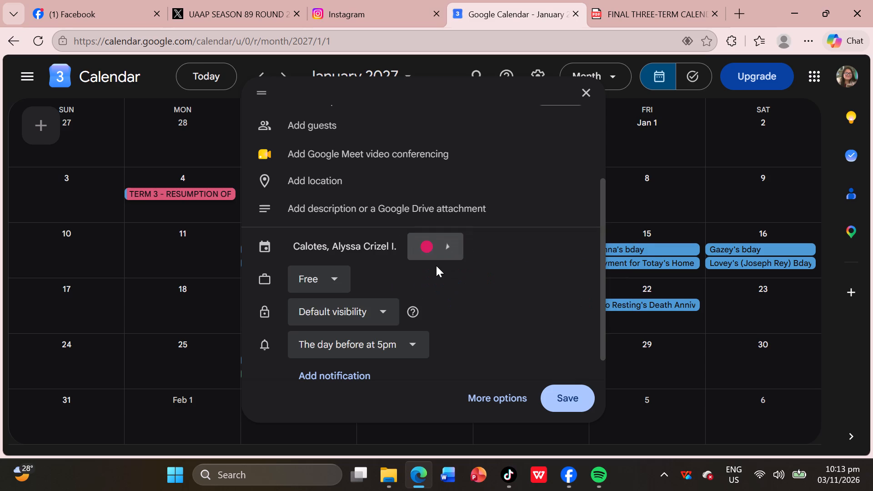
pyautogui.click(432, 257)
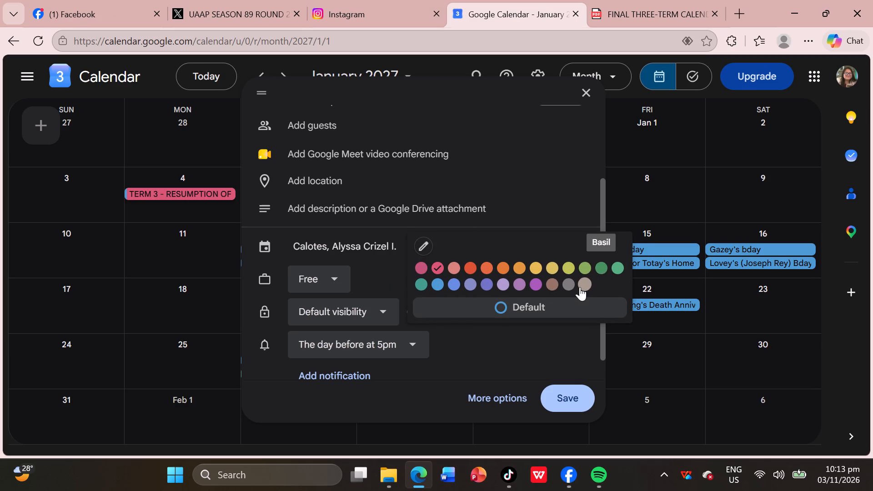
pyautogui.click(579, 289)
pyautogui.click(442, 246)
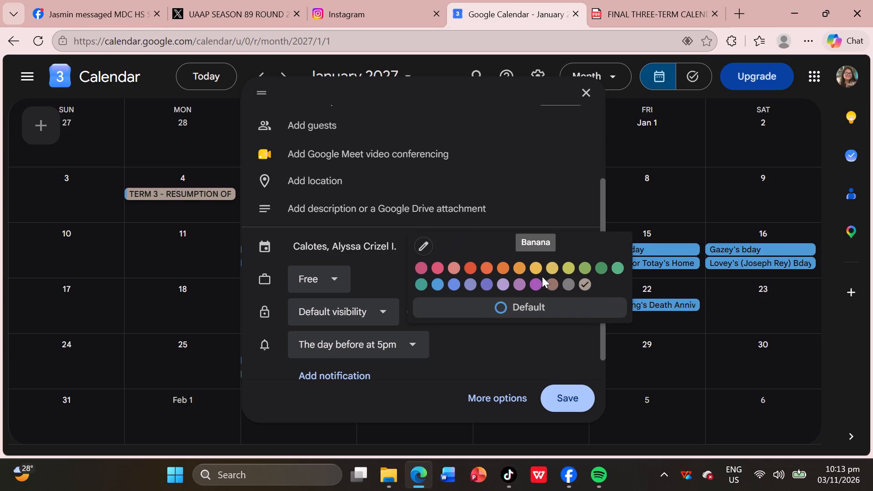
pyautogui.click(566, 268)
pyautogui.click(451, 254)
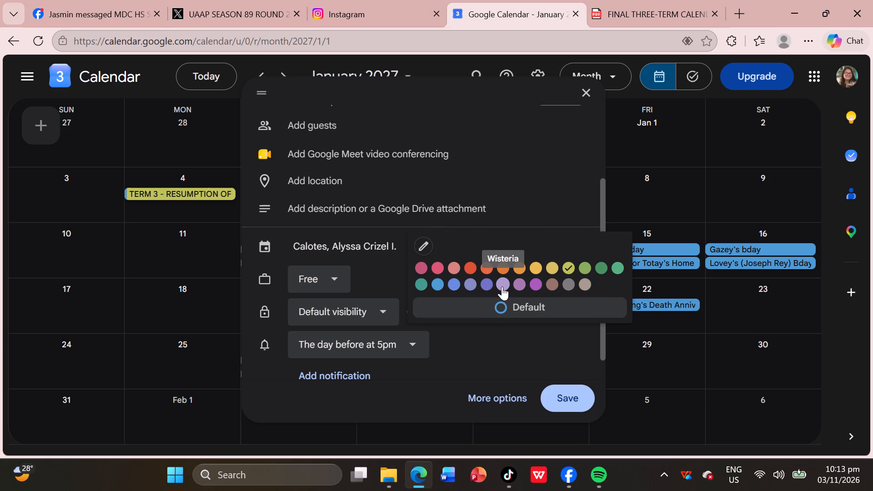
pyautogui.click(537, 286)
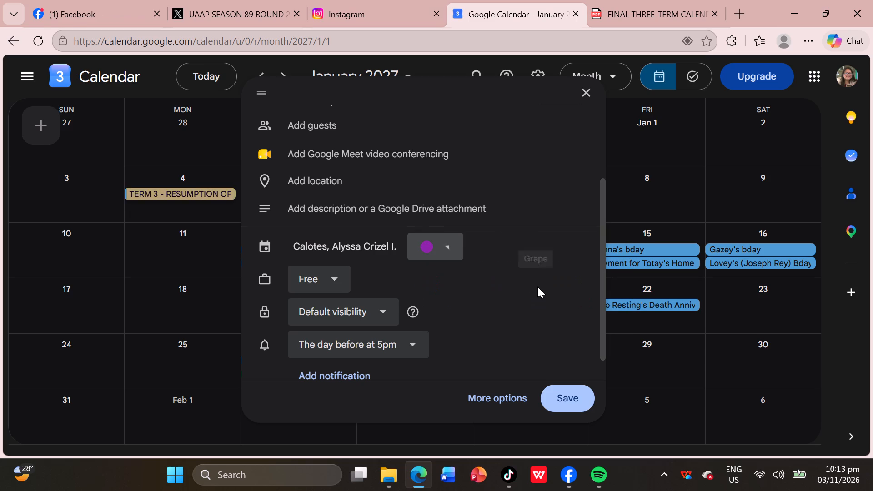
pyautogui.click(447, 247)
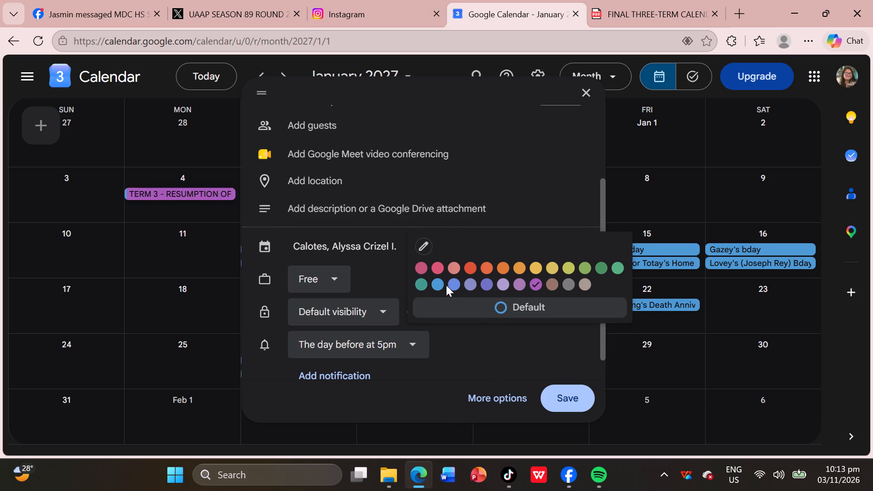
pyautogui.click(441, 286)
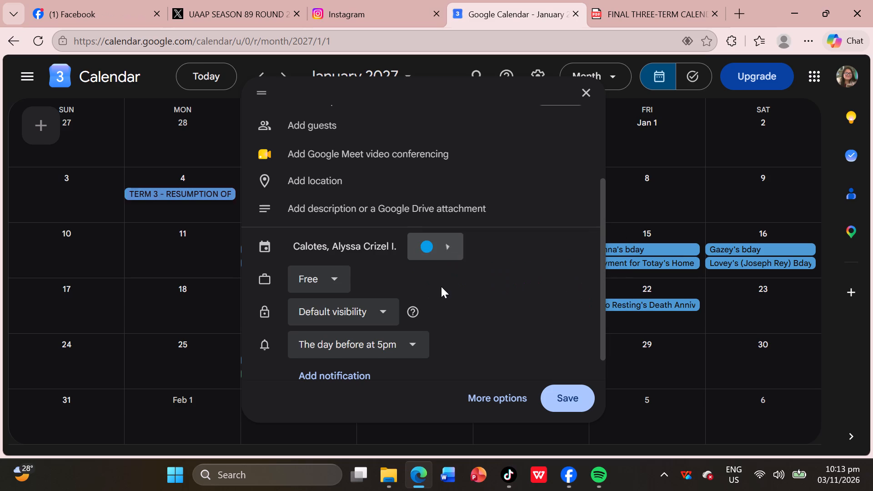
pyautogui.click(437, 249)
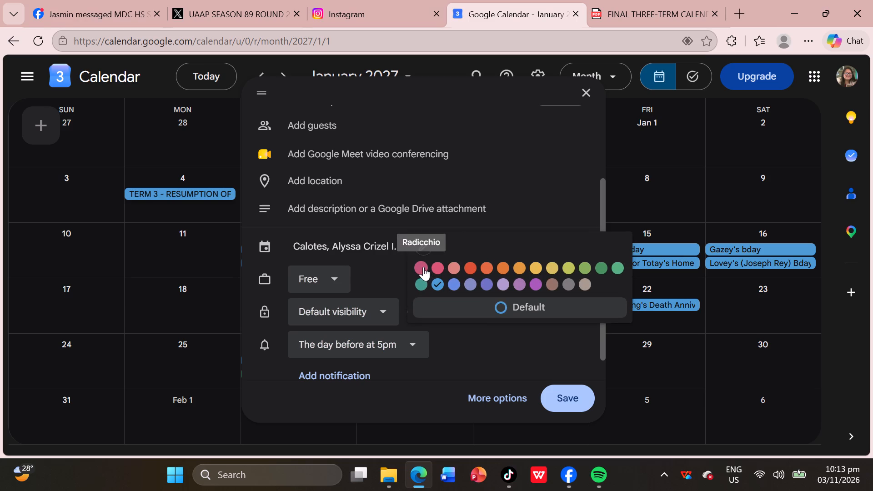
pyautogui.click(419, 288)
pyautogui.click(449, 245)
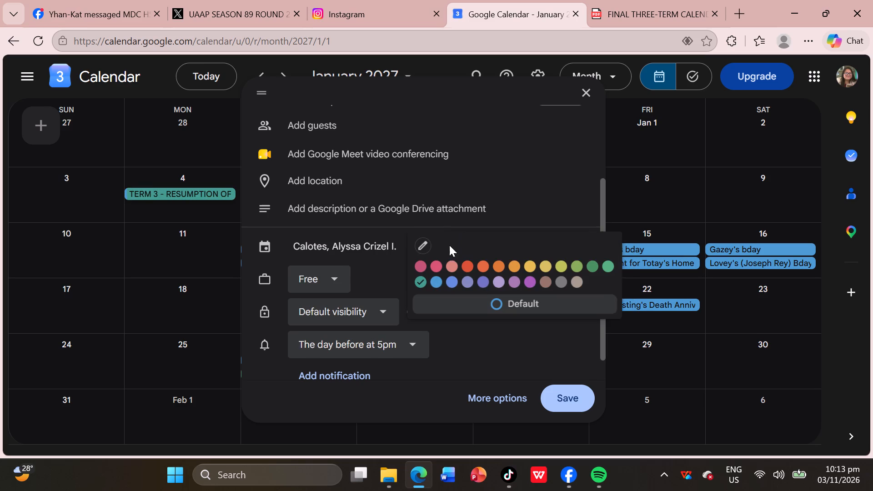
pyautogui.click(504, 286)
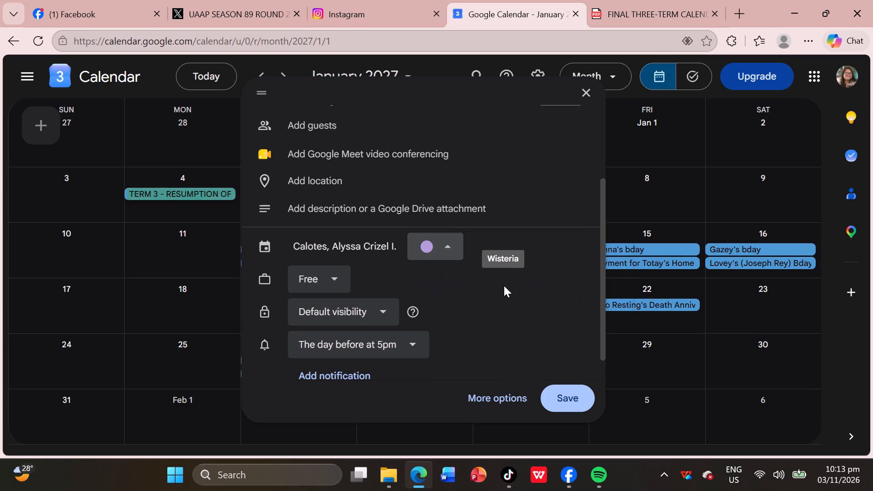
# Colour the "TERM 3 - RESUMPTION OF CLASSES" event yellow, set its availability to Busy, and save it.
pyautogui.click(446, 242)
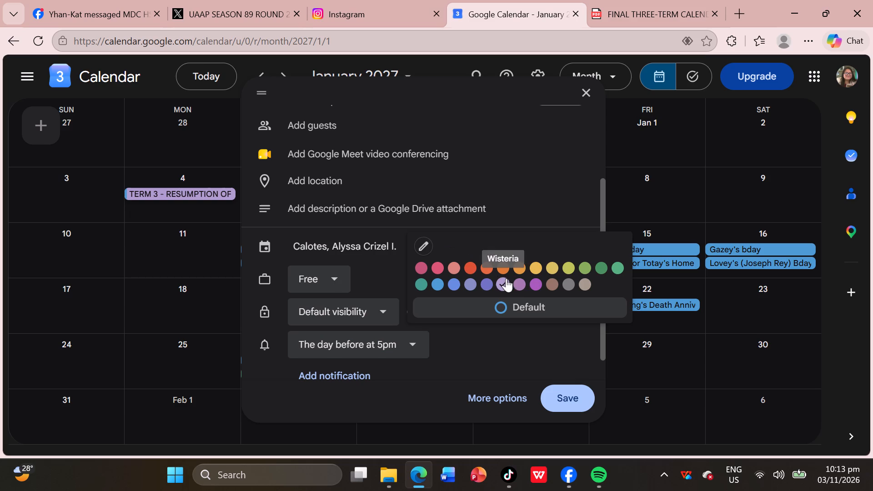
pyautogui.click(552, 271)
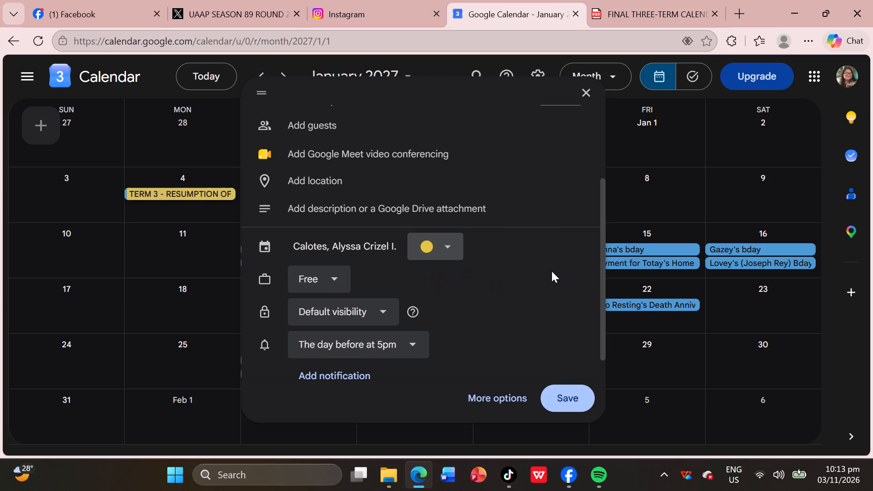
pyautogui.click(320, 278)
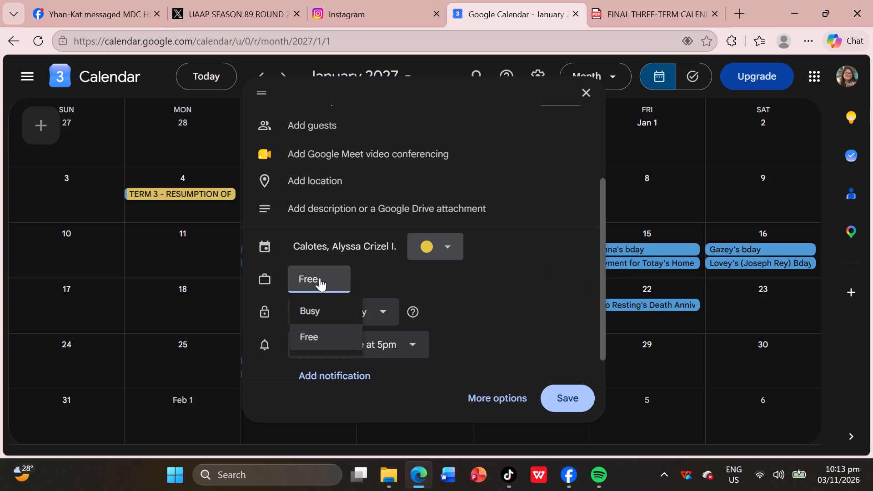
pyautogui.click(320, 310)
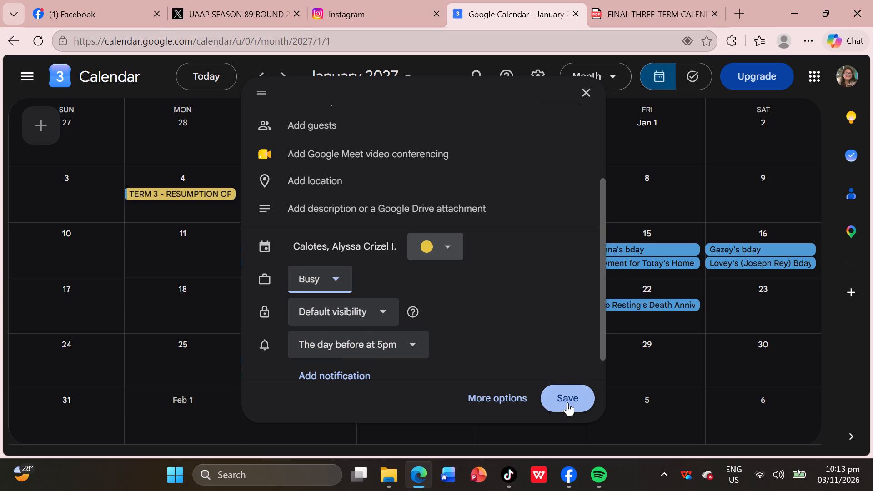
pyautogui.click(421, 344)
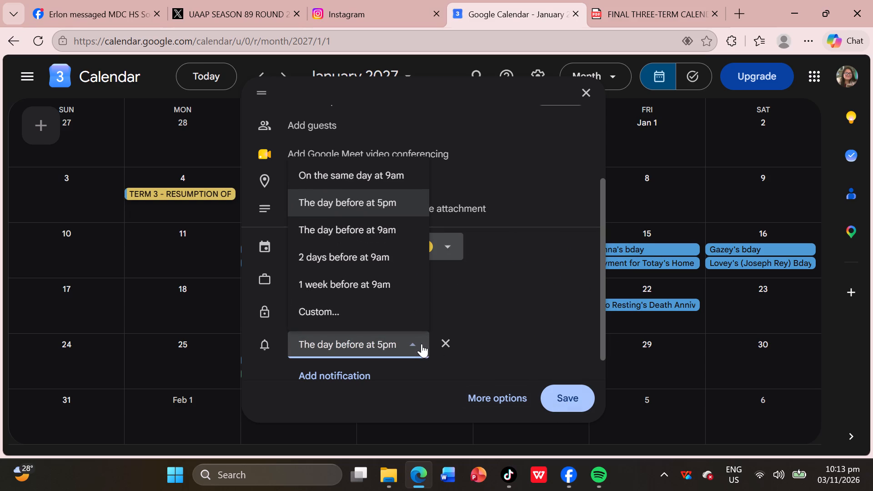
pyautogui.click(421, 344)
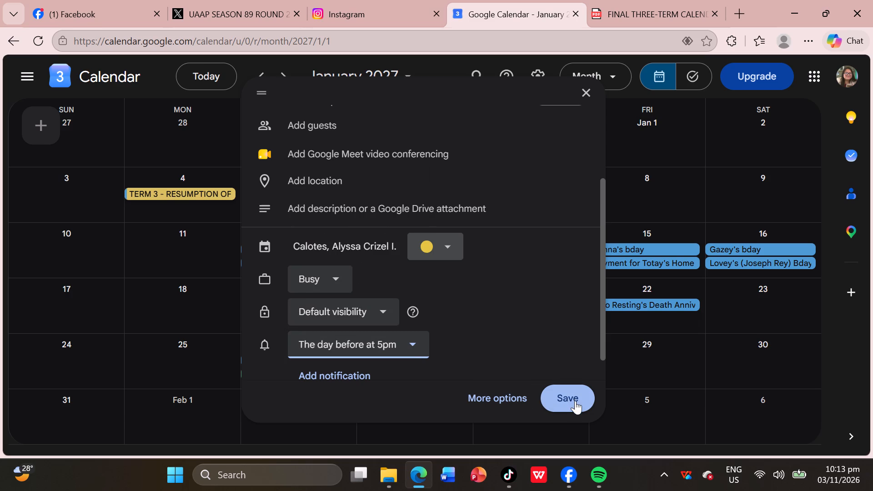
pyautogui.click(575, 401)
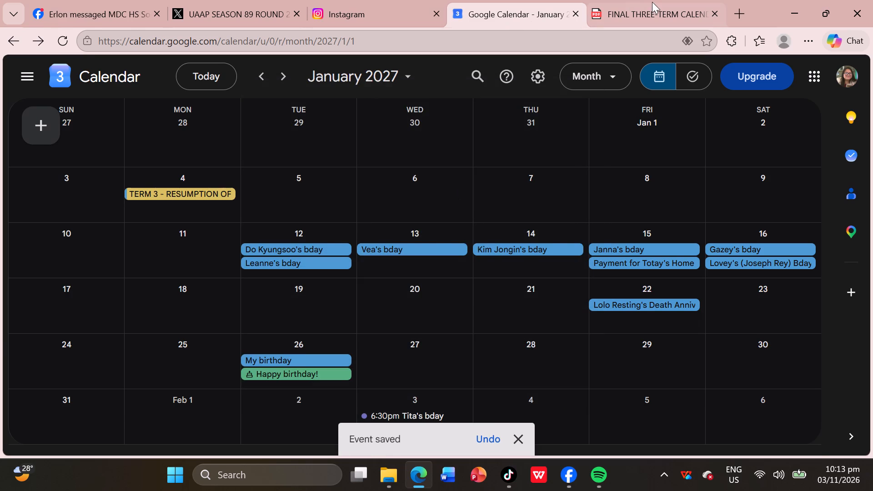
# Copy the PDF's January 10 entry and start an all-day Google Calendar event that Sunday titled "3rd PGTA MEETING/ Releasing of Grades (TERM 2)".
pyautogui.click(652, 2)
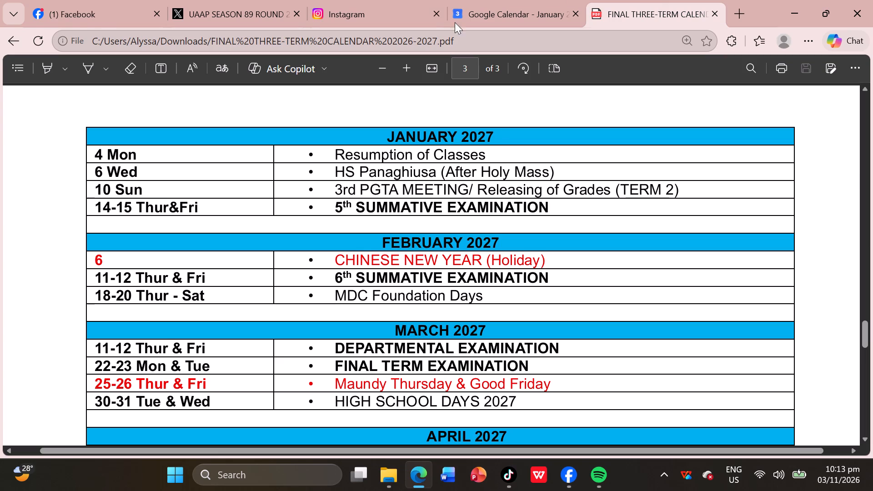
pyautogui.scroll(-1, 443, 167)
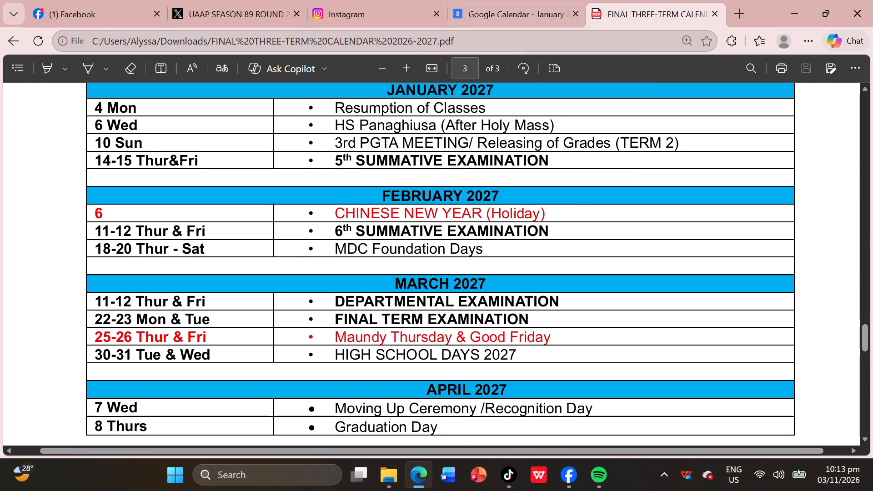
pyautogui.moveTo(333, 142); pyautogui.dragTo(681, 138)
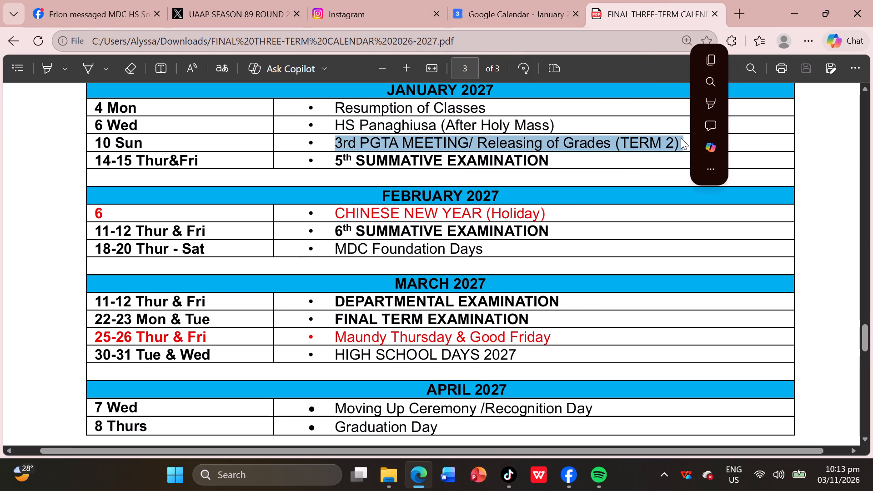
pyautogui.hotkey('ctrl', 'c')
pyautogui.click(495, 0)
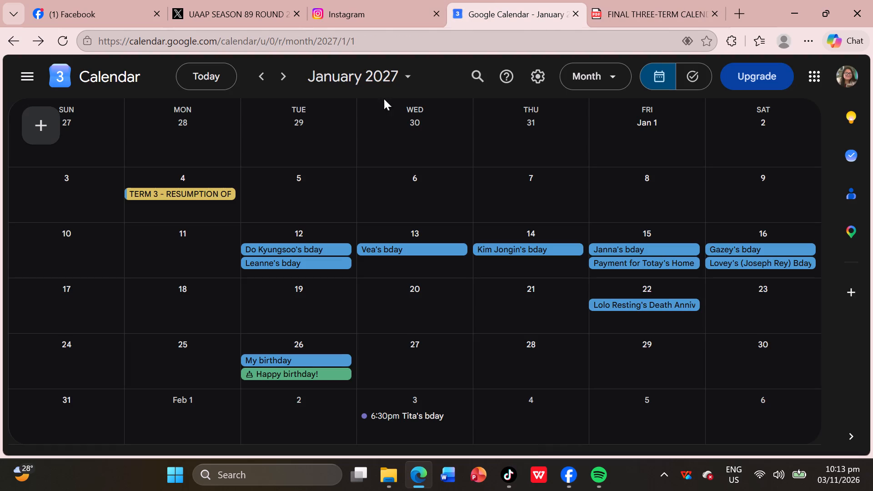
pyautogui.click(91, 255)
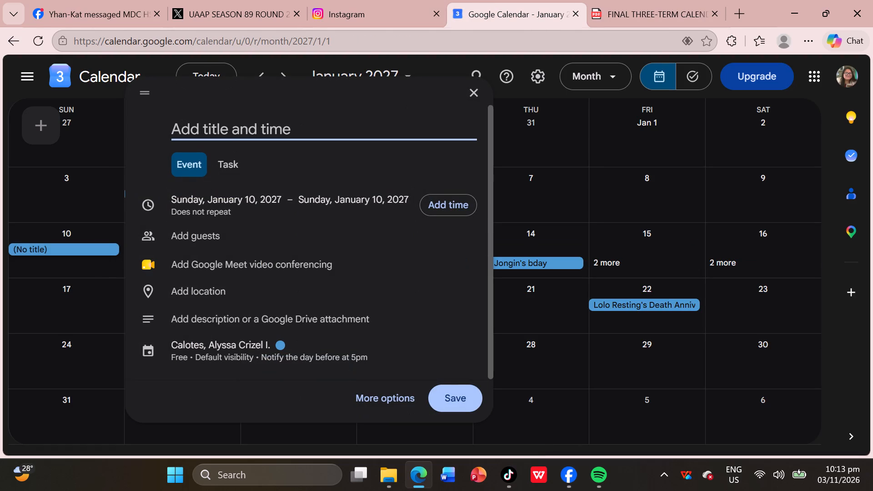
pyautogui.hotkey('ctrl', 'v')
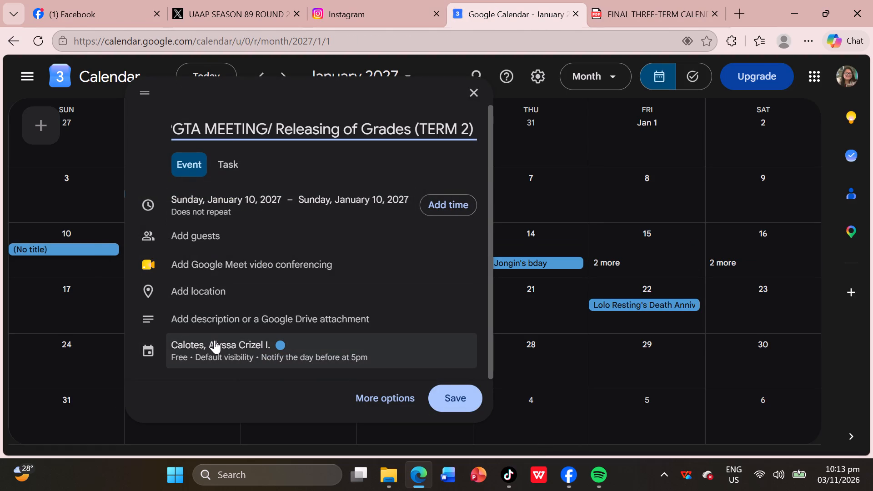
# Colour the "3rd PGTA MEETING/ Releasing of Grades (TERM 2)" event amber yellow, set its availability to Busy, and save it.
pyautogui.click(217, 345)
pyautogui.click(313, 245)
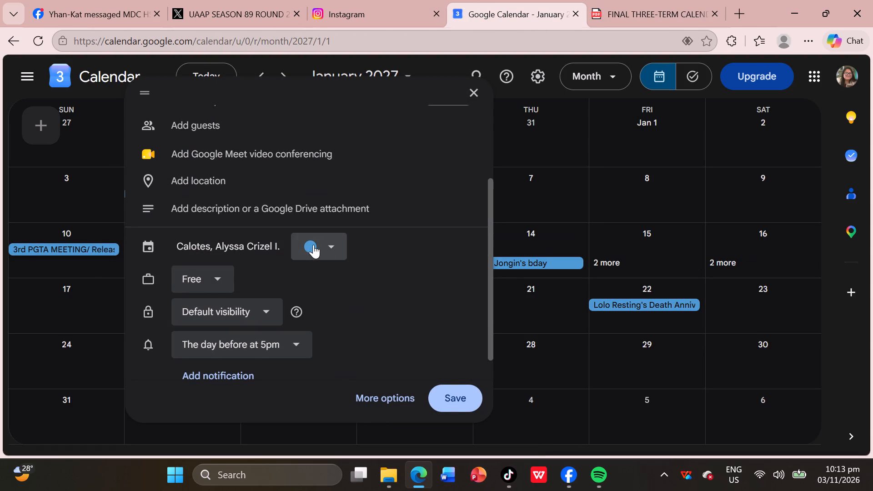
pyautogui.click(417, 269)
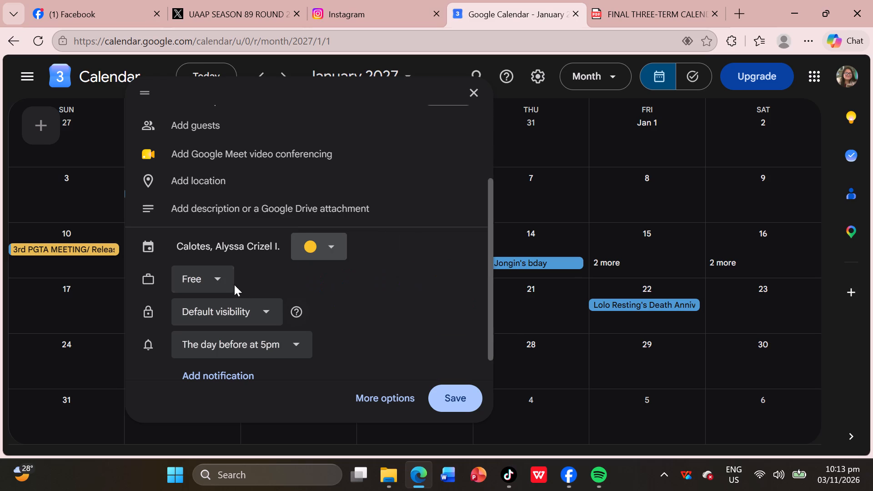
pyautogui.click(220, 278)
pyautogui.click(209, 309)
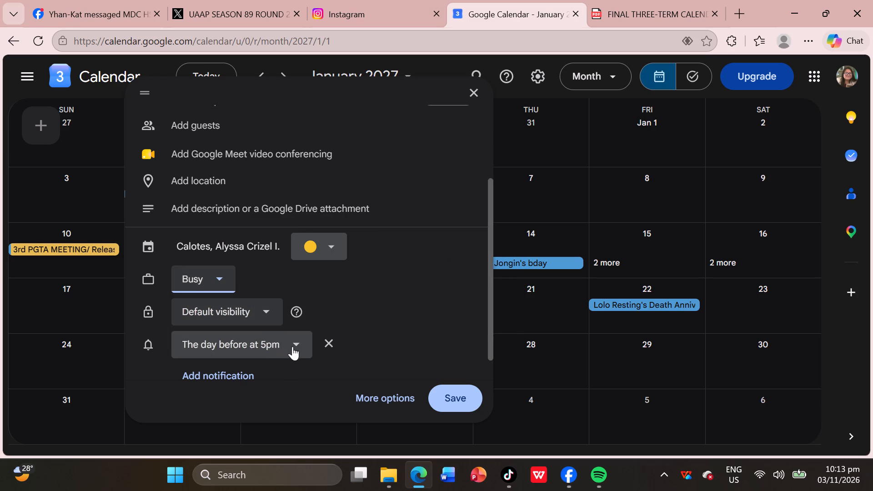
pyautogui.scroll(2, 371, 324)
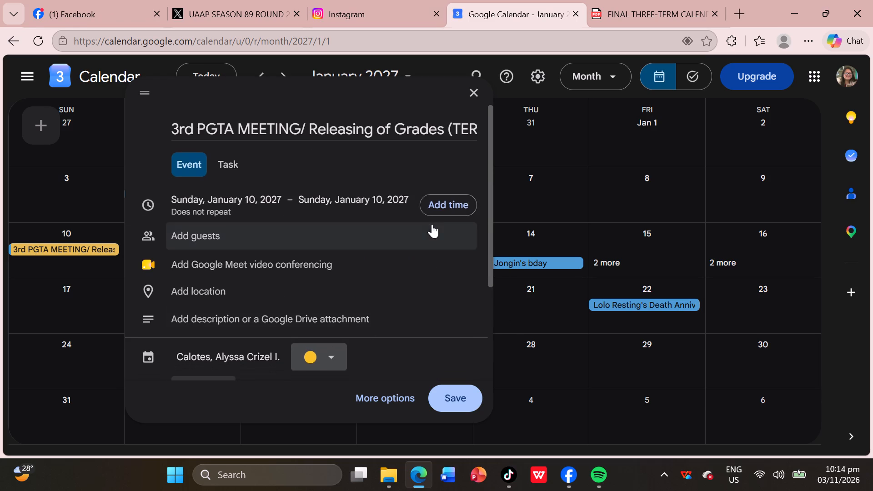
pyautogui.click(462, 406)
# Check the PDF's January 14-15 exam entry and save an all-day Google Calendar event across both days titled "TERM 3 - 1ST SUMMATIVE EXAM".
pyautogui.click(630, 0)
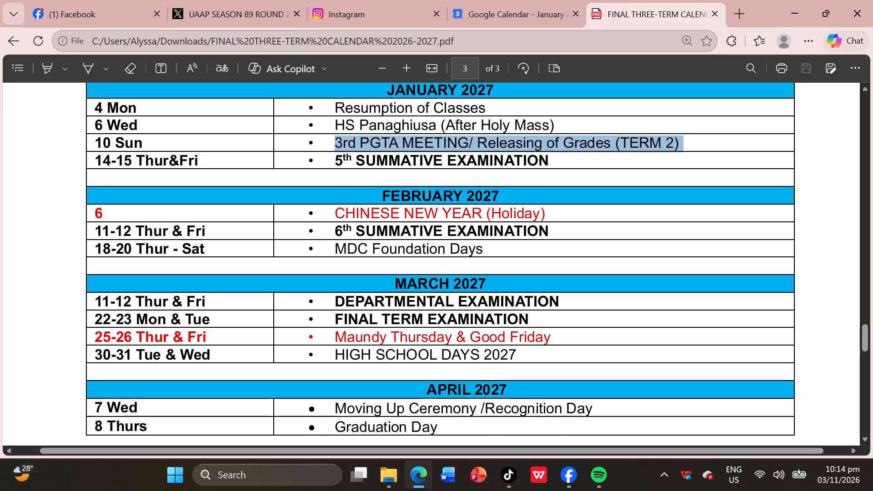
pyautogui.scroll(-1, 496, 272)
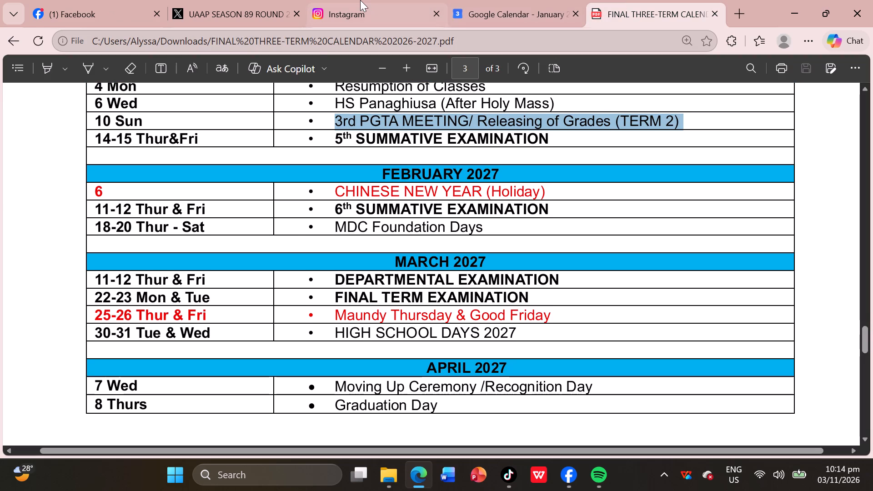
pyautogui.scroll(1, 334, 171)
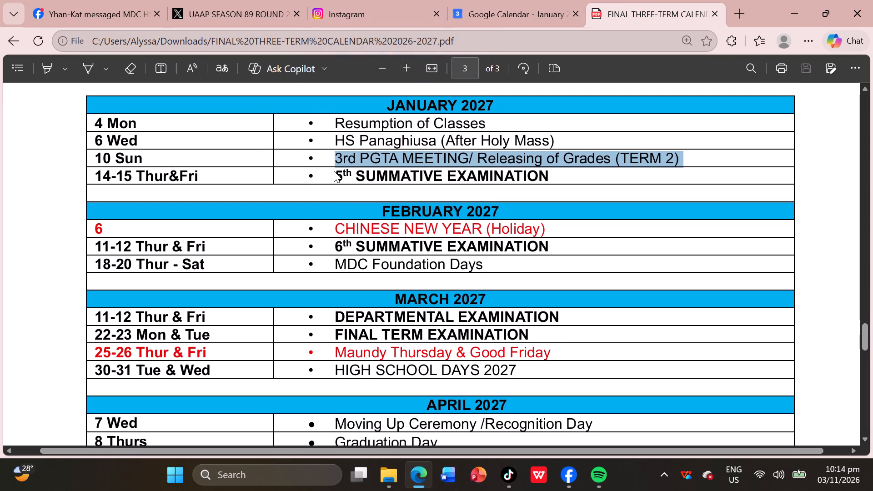
pyautogui.click(486, 2)
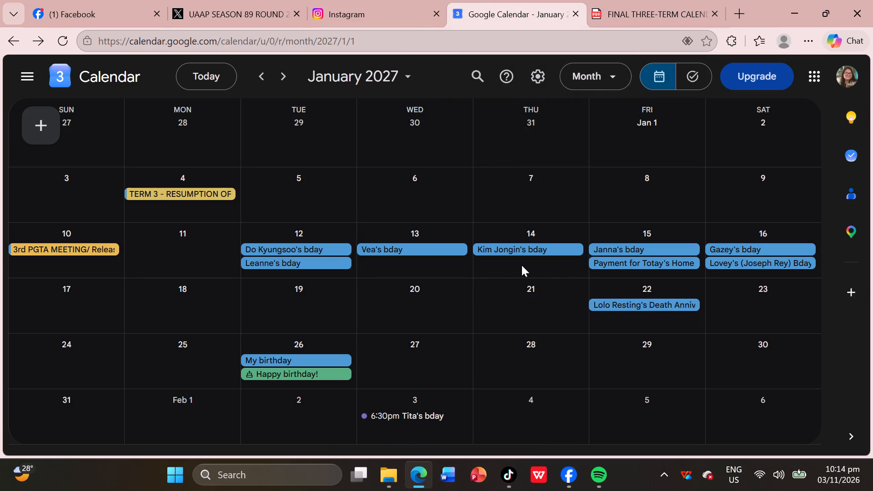
pyautogui.moveTo(522, 265); pyautogui.dragTo(629, 265)
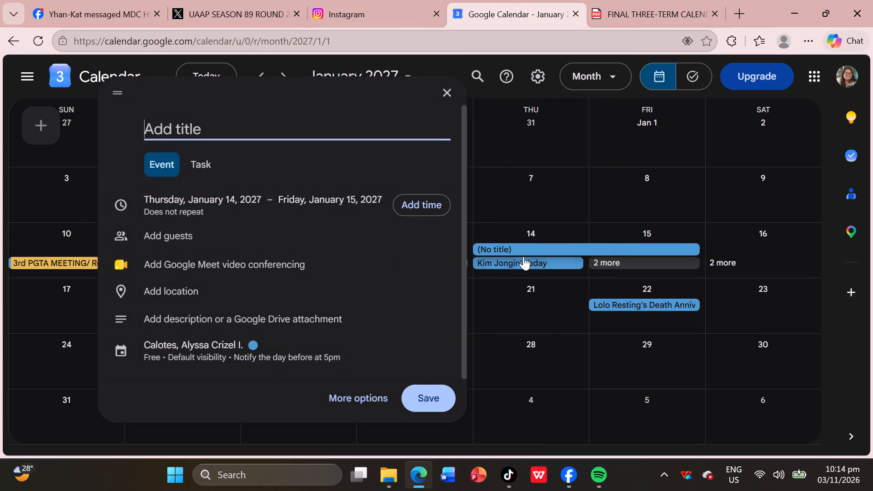
pyautogui.write('TERM 3 - 1ST SUMMATIVE EXAM')
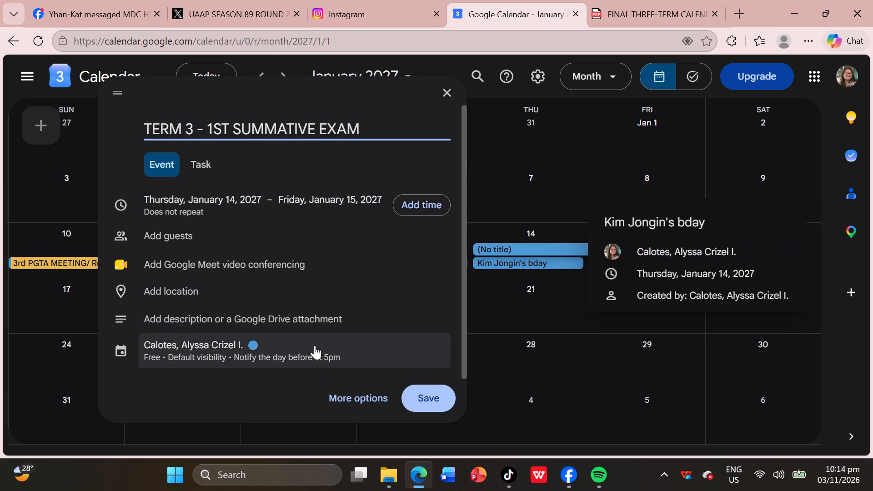
pyautogui.click(413, 393)
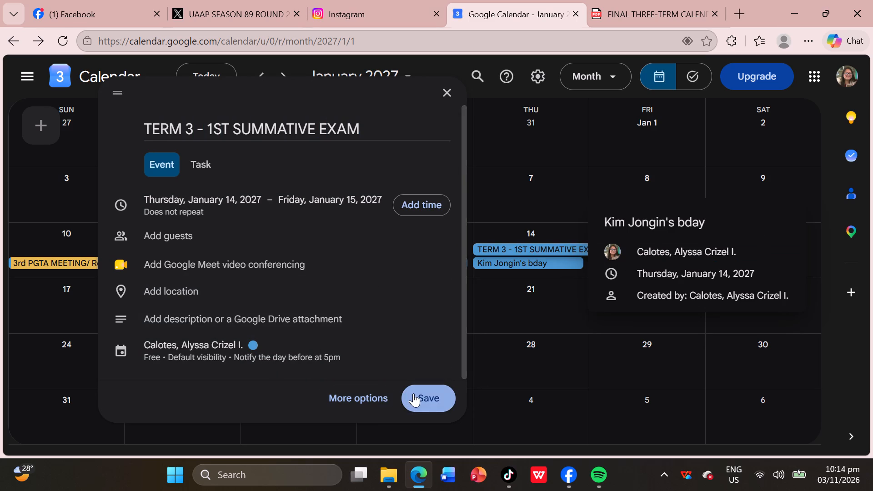
# Check the PDF's February 2027 exam entry and save an all-day Google Calendar event on February 11-12 titled "TERM 3 - 2ND SUMMATIVE TEST".
pyautogui.click(606, 16)
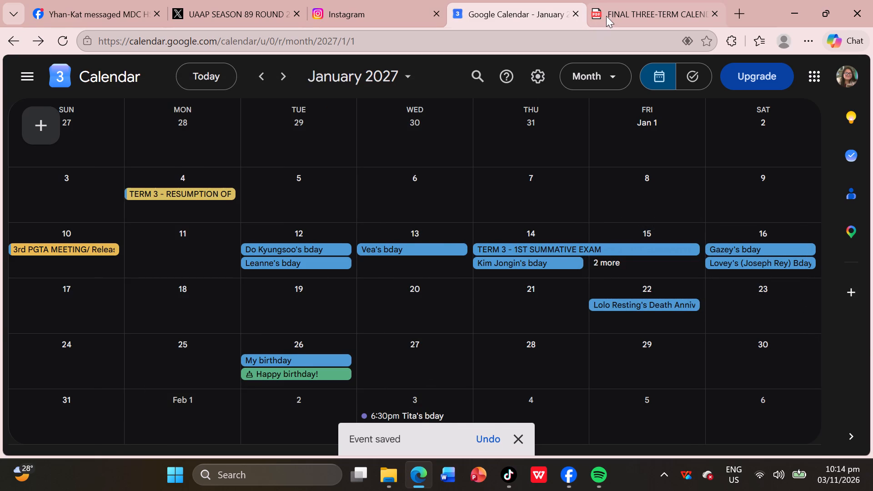
pyautogui.scroll(-2, 450, 316)
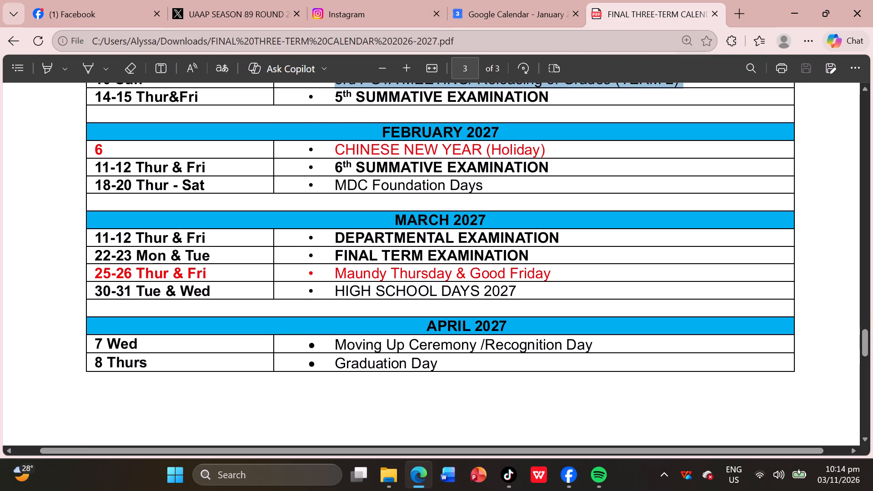
pyautogui.click(477, 8)
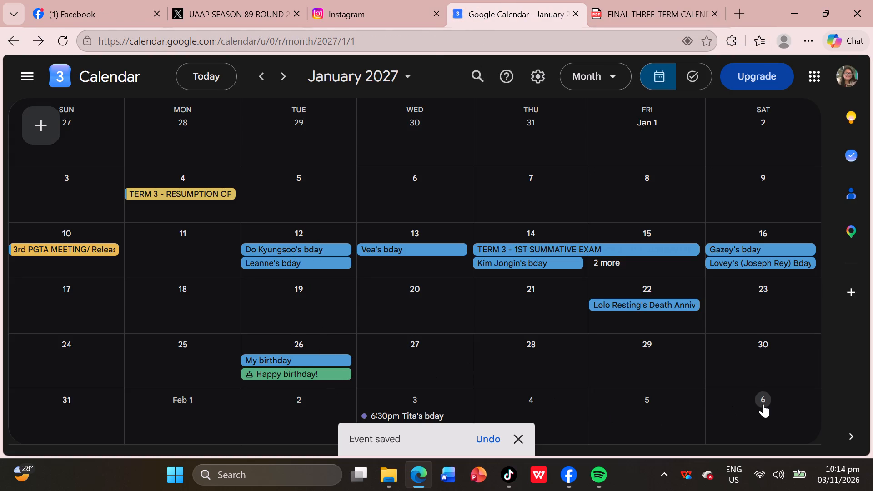
pyautogui.click(623, 0)
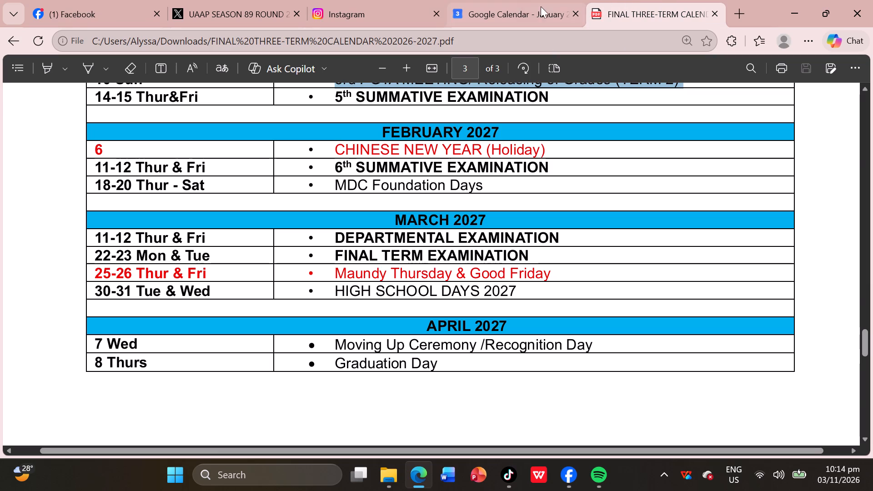
pyautogui.click(519, 2)
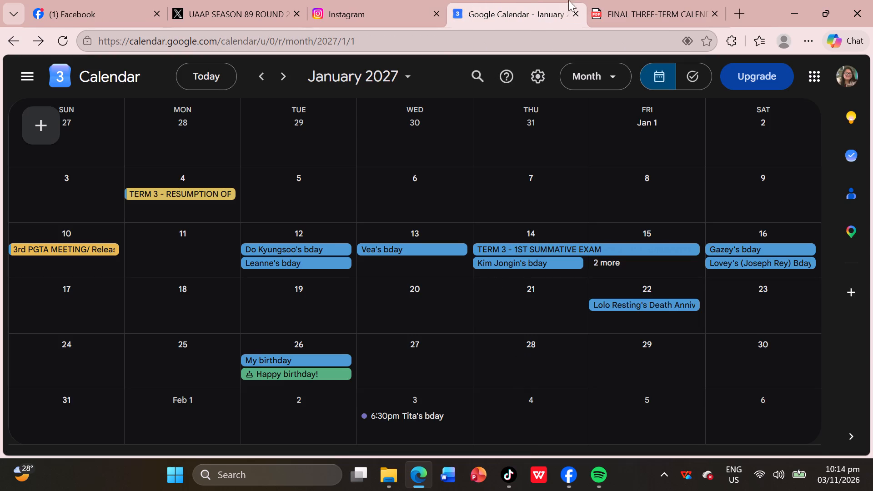
pyautogui.click(628, 4)
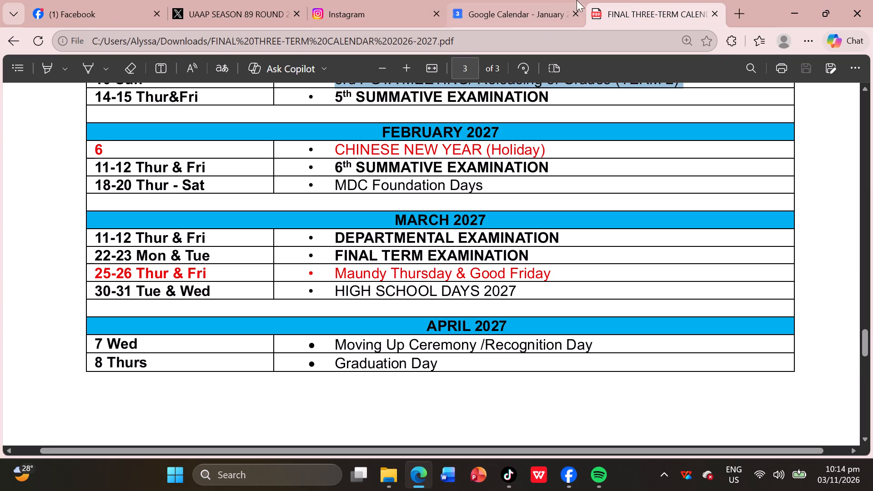
pyautogui.click(520, 0)
pyautogui.scroll(-1, 493, 204)
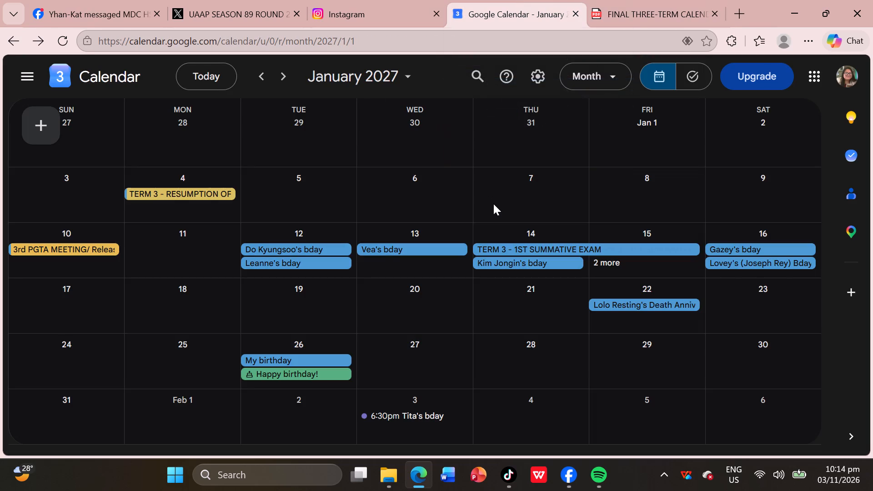
pyautogui.scroll(-1, 493, 204)
pyautogui.moveTo(558, 224); pyautogui.dragTo(641, 214)
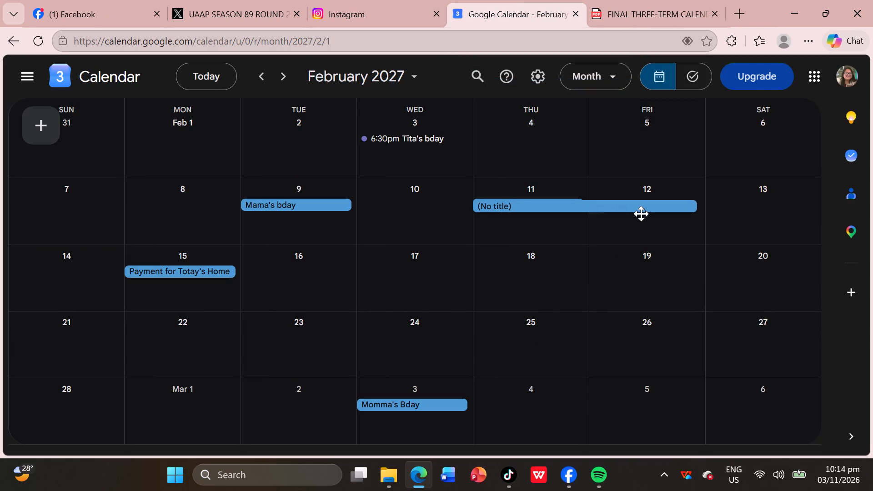
pyautogui.moveTo(641, 214); pyautogui.dragTo(643, 214)
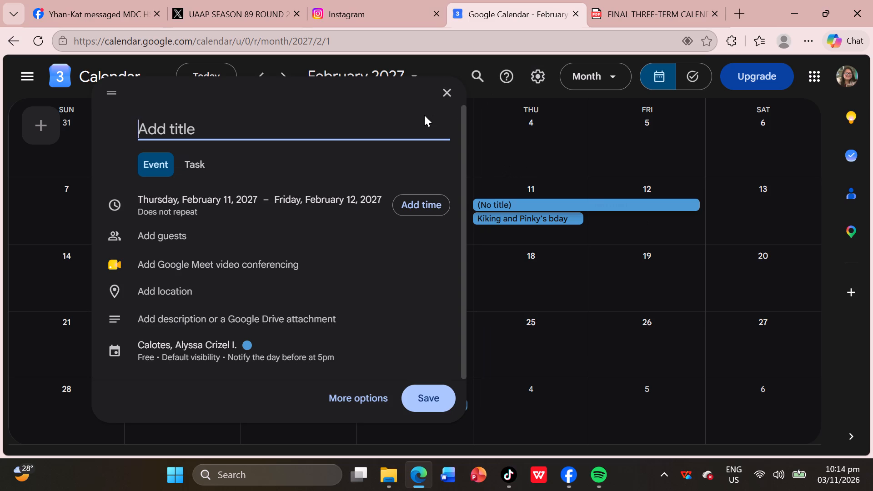
pyautogui.write('TERM 3 - 2ND SUMMATIVE TEST')
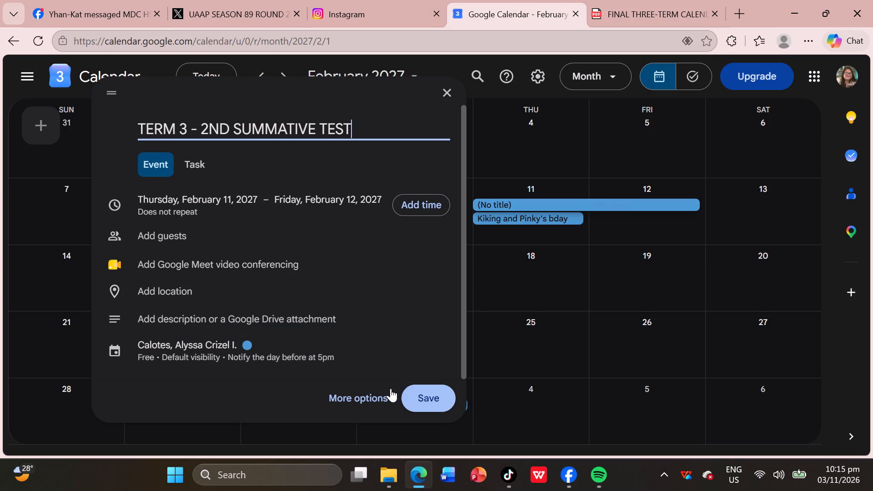
pyautogui.click(418, 392)
# Check the PDF's last February 2027 entry and save an all-day Google Calendar event on February 18-20 titled "MDC Foundation Days".
pyautogui.click(671, 0)
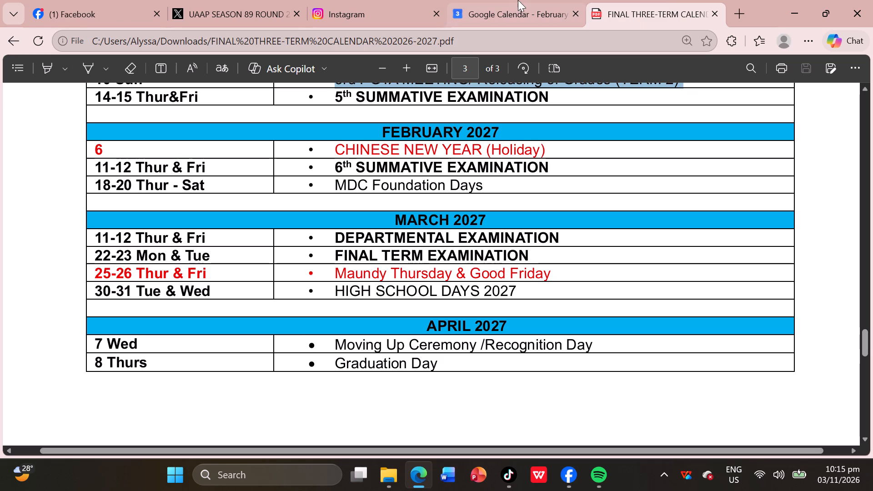
pyautogui.click(497, 0)
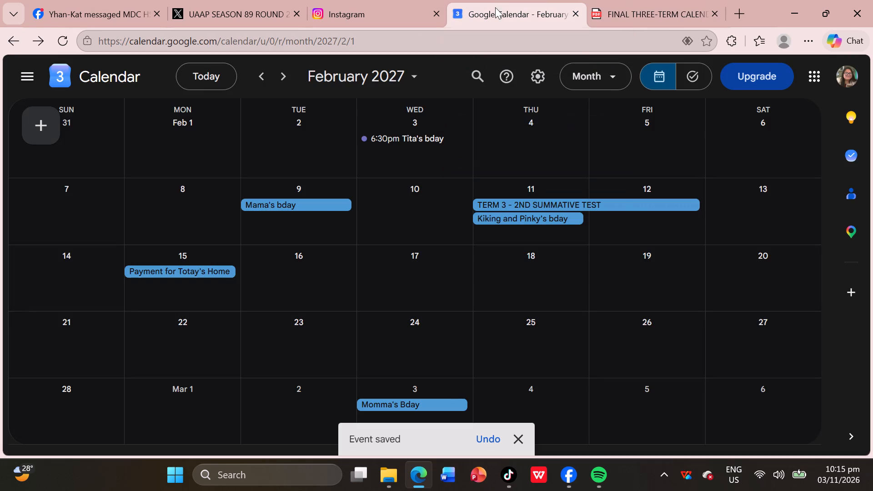
pyautogui.moveTo(543, 276); pyautogui.dragTo(775, 255)
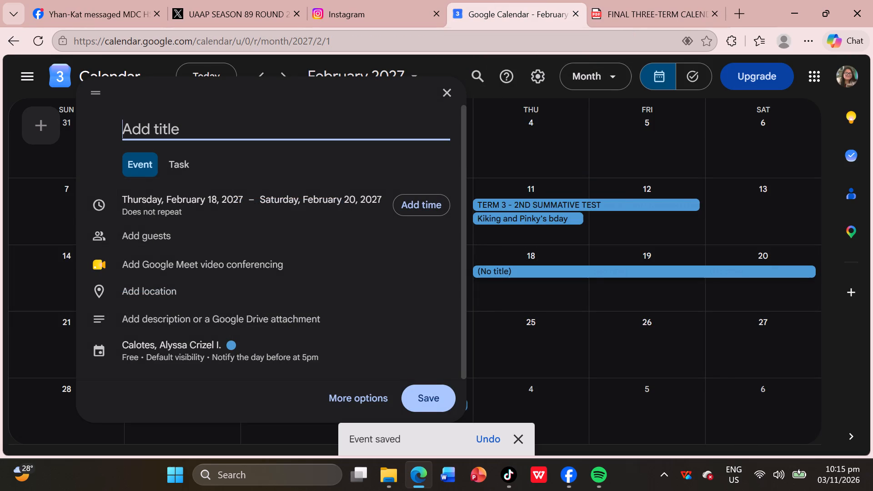
pyautogui.click(601, 0)
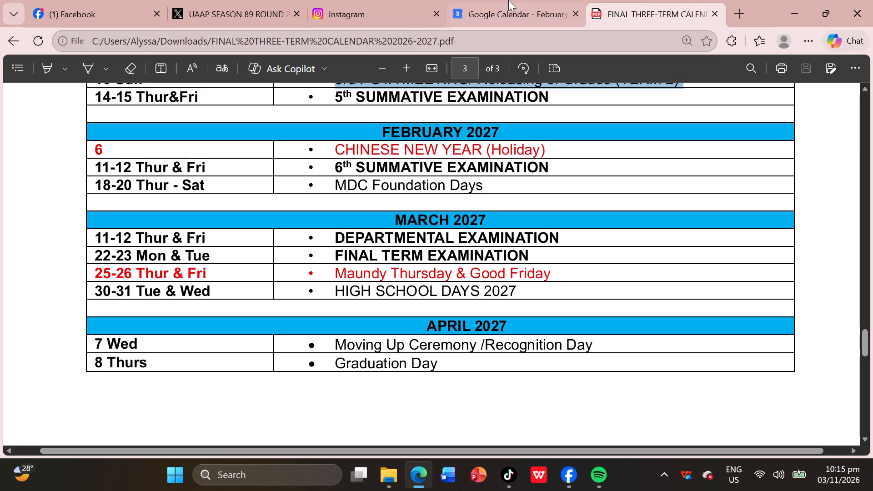
pyautogui.click(500, 0)
pyautogui.write('MDC F')
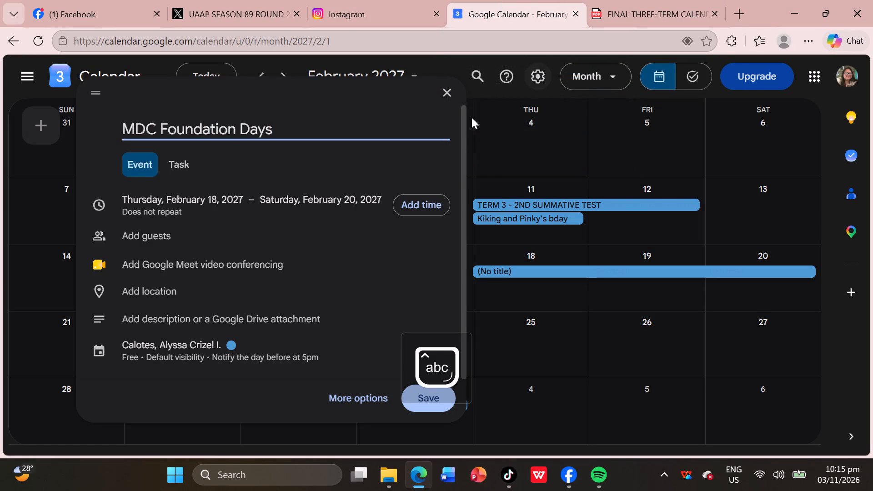
pyautogui.click(199, 344)
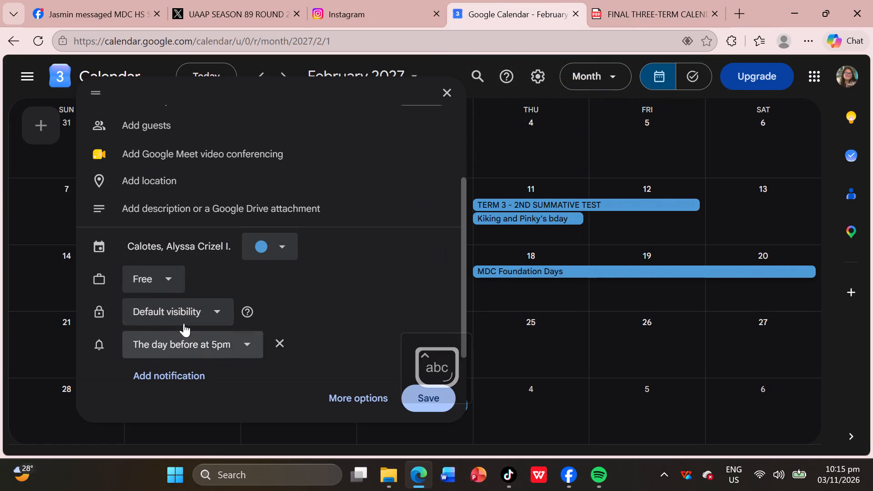
pyautogui.click(417, 397)
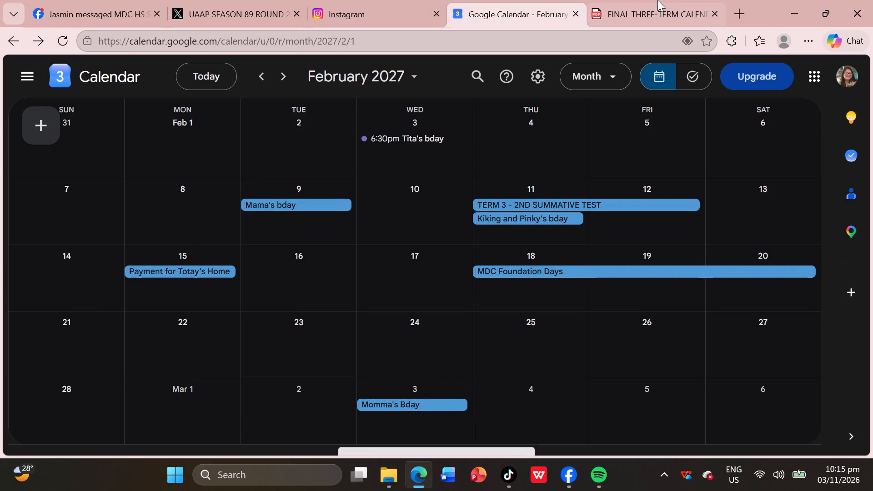
# Check the PDF's first March 2027 entry and save an all-day Google Calendar event on March 11-12 titled "DEPARTMENTAL EXAMINATION".
pyautogui.click(657, 0)
pyautogui.scroll(-1, 399, 251)
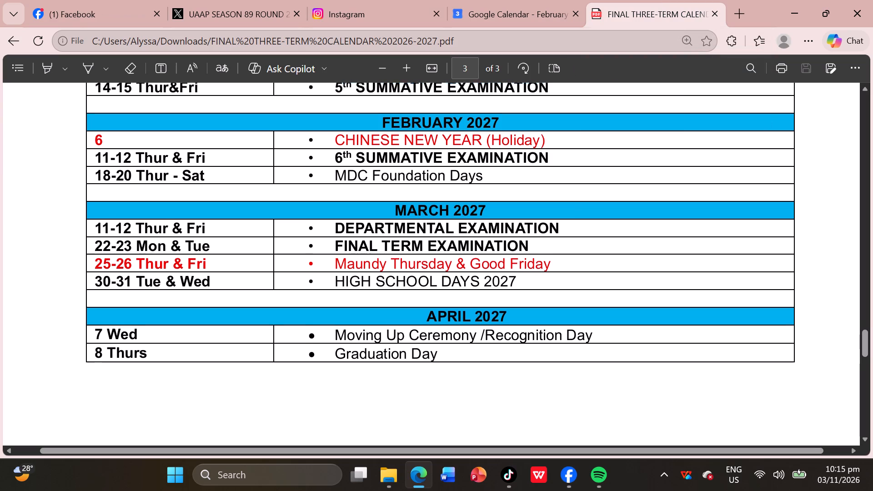
pyautogui.scroll(-2, 399, 251)
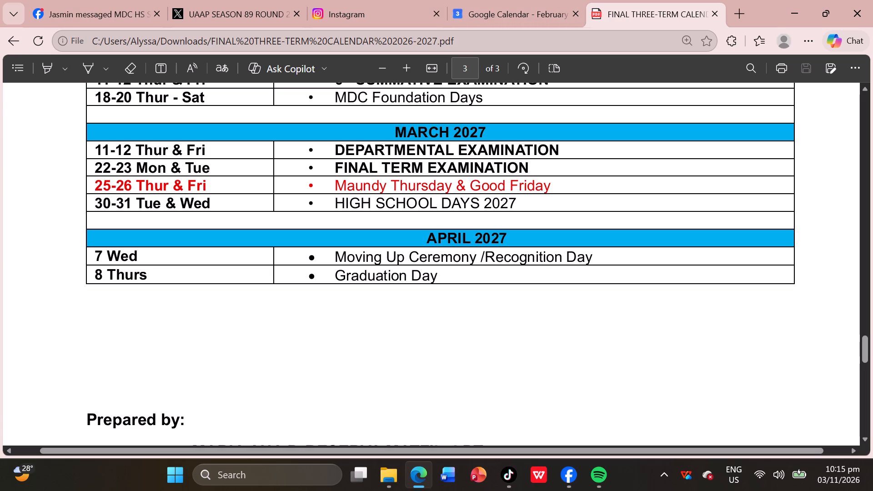
pyautogui.click(514, 0)
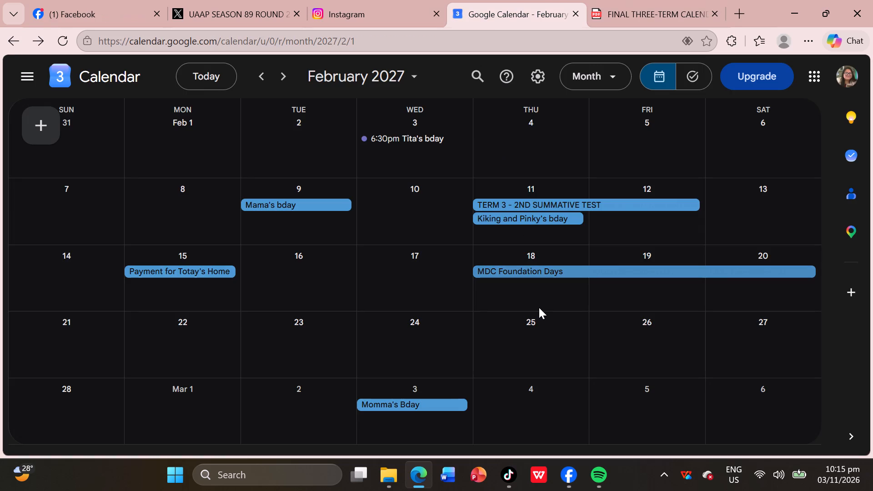
pyautogui.scroll(-1, 539, 307)
pyautogui.moveTo(539, 217); pyautogui.dragTo(628, 215)
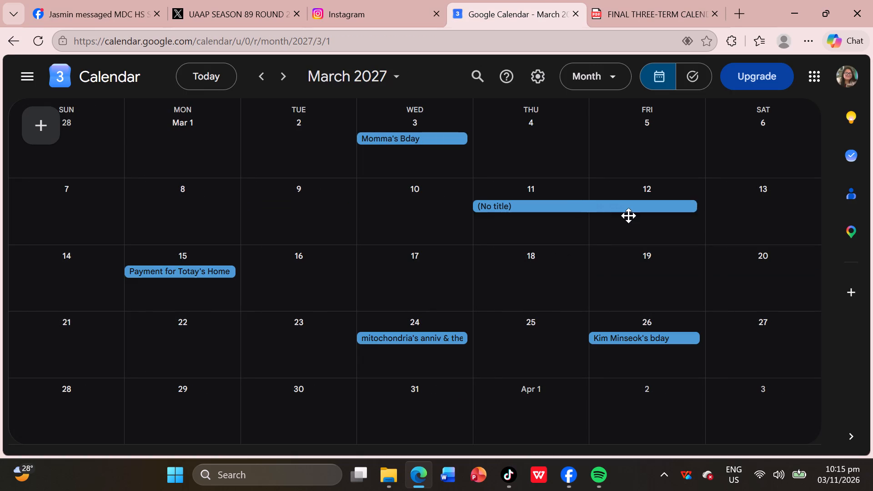
pyautogui.moveTo(628, 215); pyautogui.dragTo(632, 216)
pyautogui.write('DEPARTMENTAL EXAMINATION')
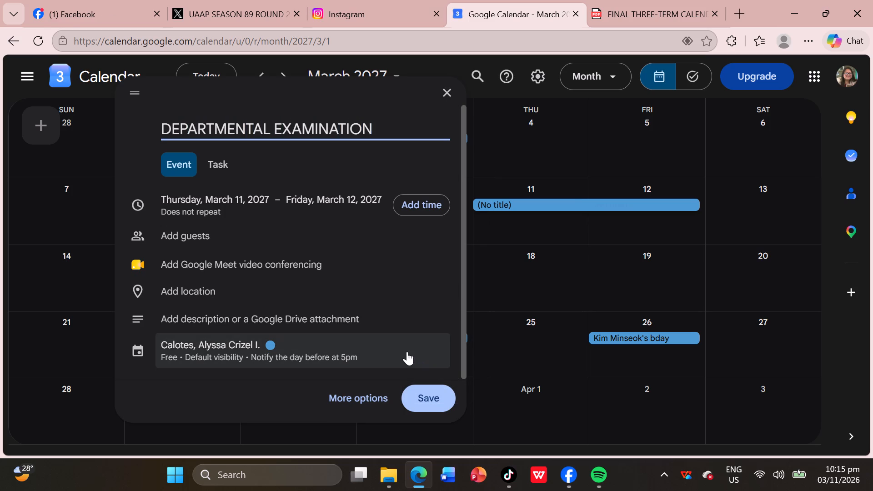
pyautogui.click(424, 395)
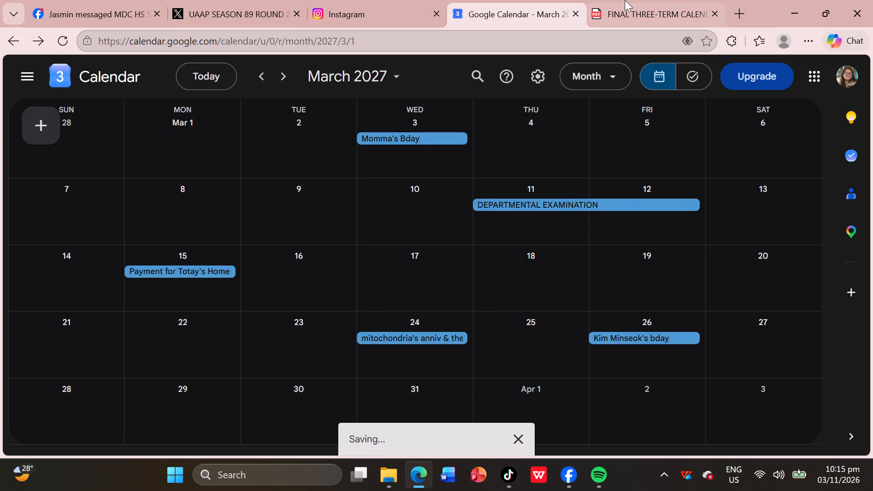
# Check the PDF's final term exam entry and save an all-day Google Calendar event on March 22-23, 2027 titled "TERM 3 - TERM EXAMINATION".
pyautogui.click(625, 0)
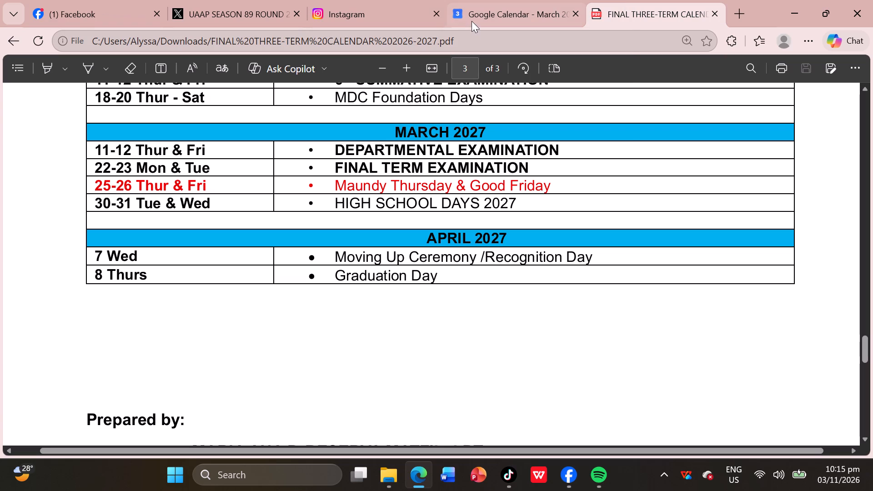
pyautogui.click(493, 8)
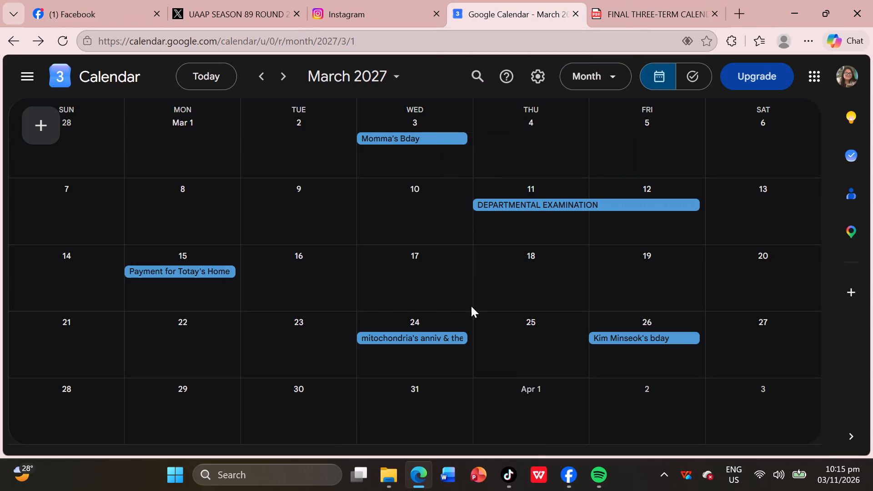
pyautogui.moveTo(168, 347); pyautogui.dragTo(224, 351)
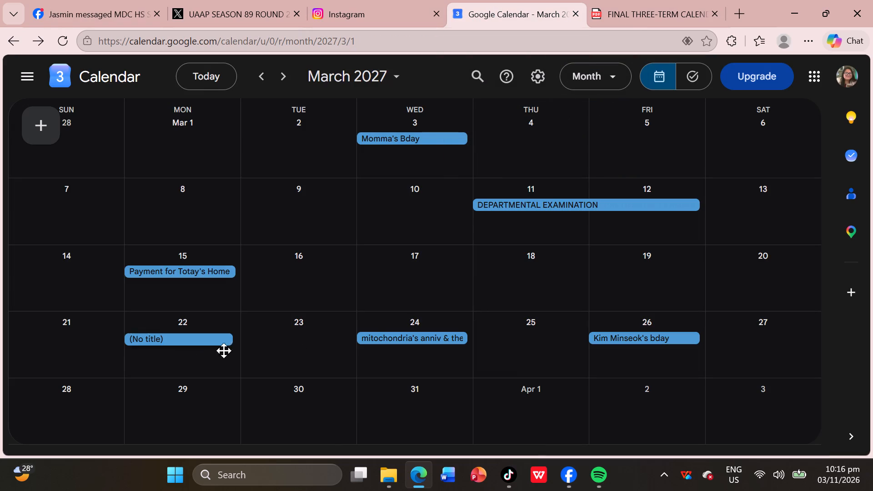
pyautogui.moveTo(224, 351); pyautogui.dragTo(296, 361)
pyautogui.write('FIN')
pyautogui.press('BackSpace')
pyautogui.press('BackSpace')
pyautogui.press('BackSpace')
pyautogui.write('TERM 3 - TERM EXAMINATION')
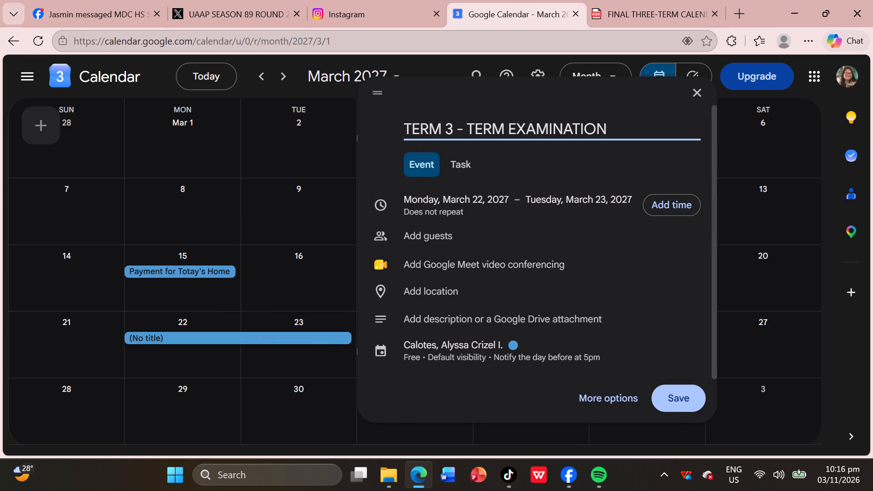
pyautogui.click(666, 400)
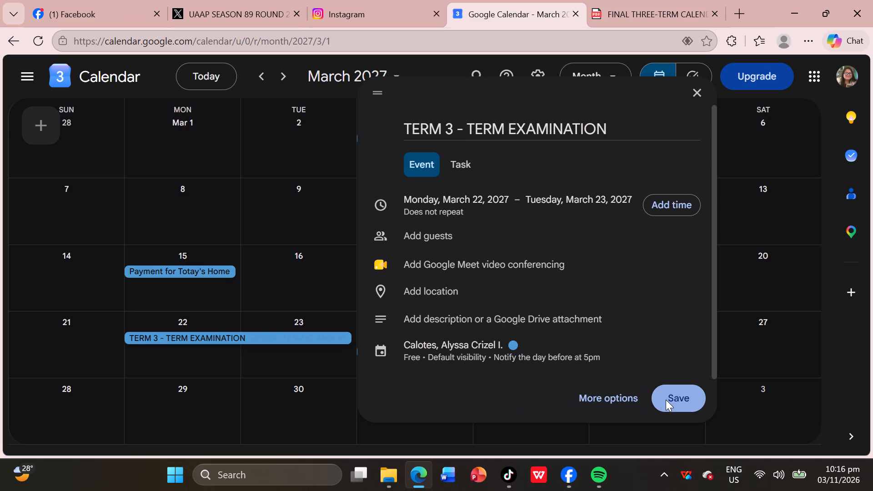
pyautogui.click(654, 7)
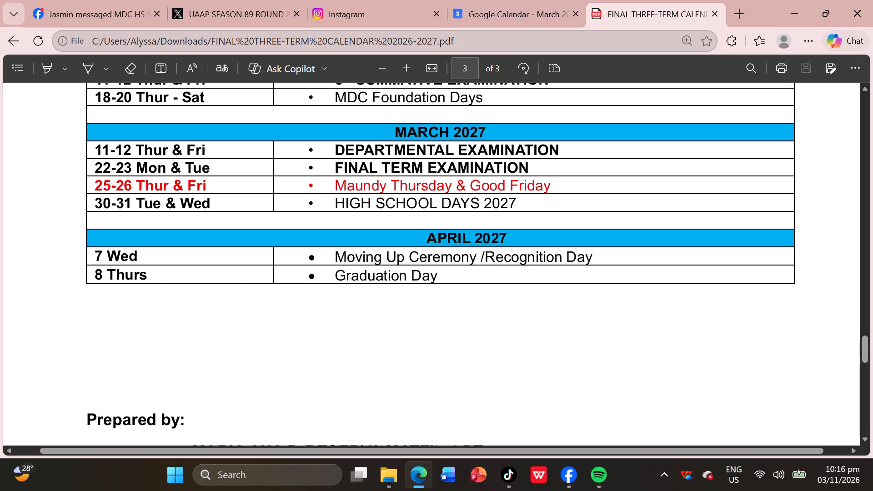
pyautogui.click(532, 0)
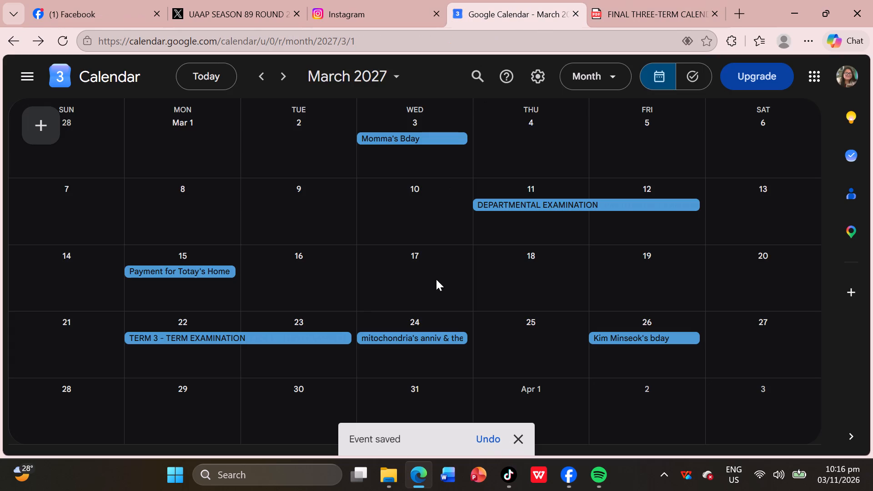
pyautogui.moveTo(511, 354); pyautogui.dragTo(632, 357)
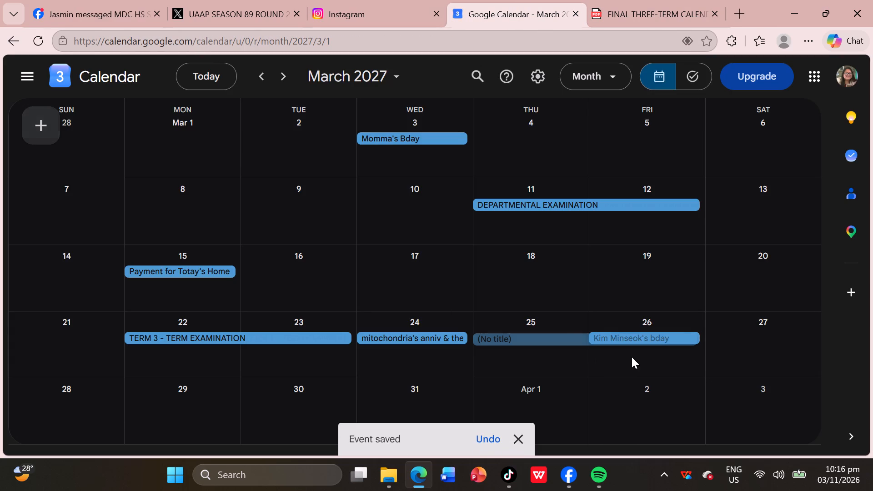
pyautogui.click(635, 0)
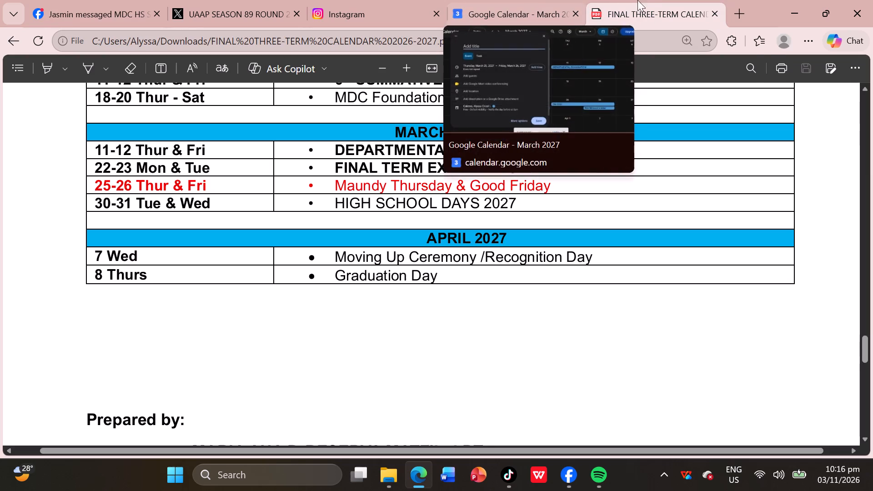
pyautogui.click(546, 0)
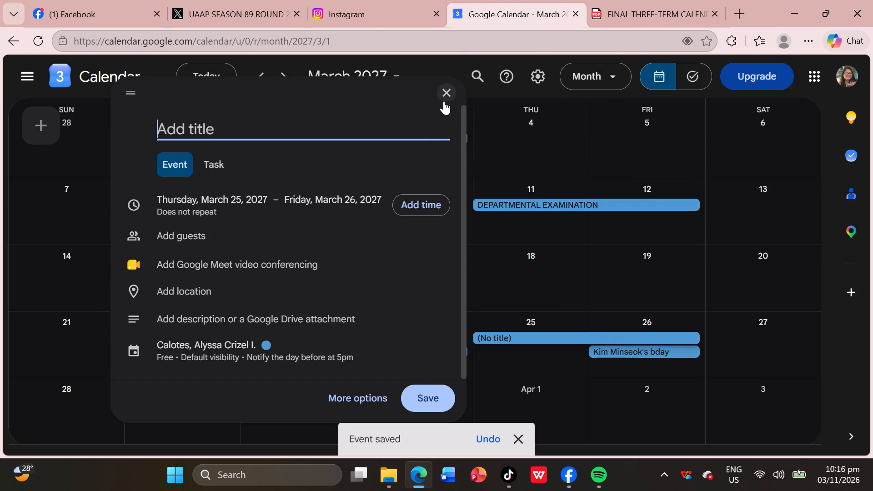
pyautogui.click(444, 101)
# Create an all-day event on March 25, 2027 titled "MAUNDY THURSDAY", colour it Graphite, and save it.
pyautogui.click(525, 339)
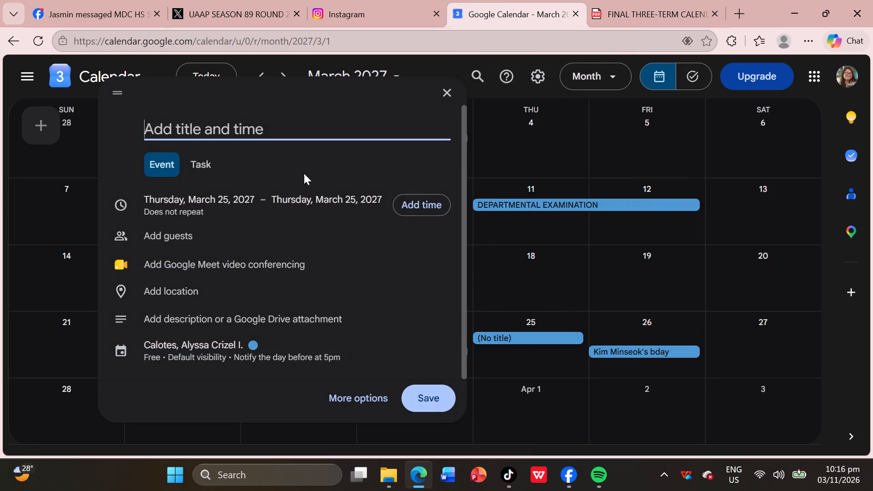
pyautogui.write('MAUNDY THRUSDA')
pyautogui.press('BackSpace')
pyautogui.press('BackSpace')
pyautogui.press('BackSpace')
pyautogui.press('BackSpace')
pyautogui.press('BackSpace')
pyautogui.write('URSDAY')
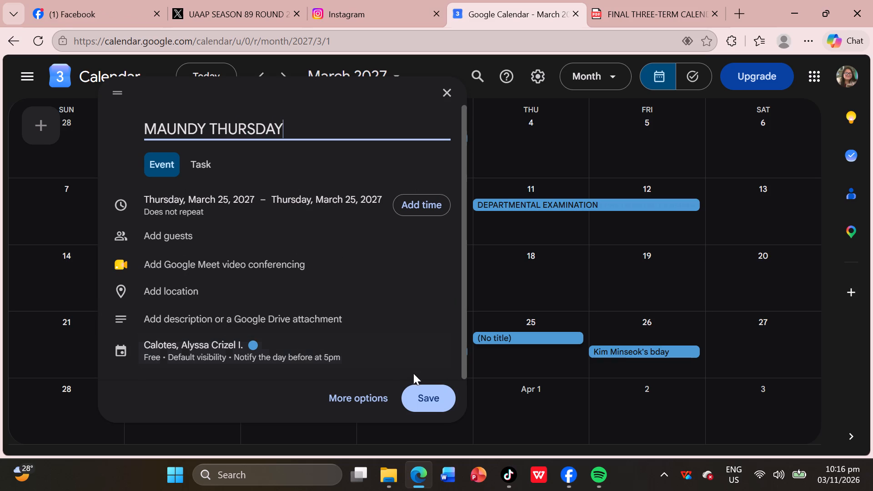
pyautogui.click(279, 335)
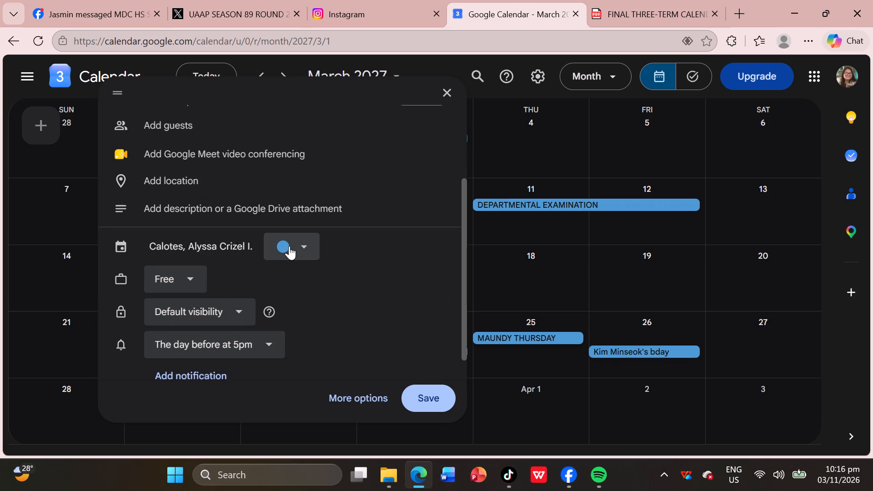
pyautogui.click(289, 246)
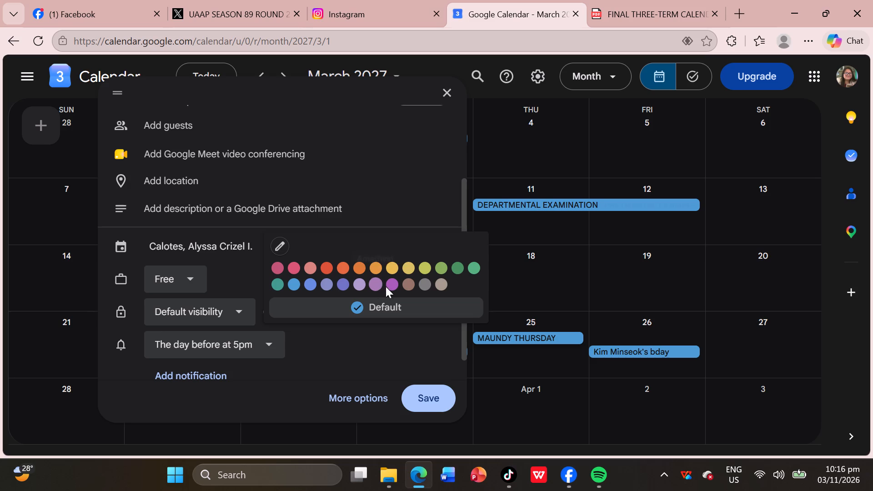
pyautogui.click(426, 286)
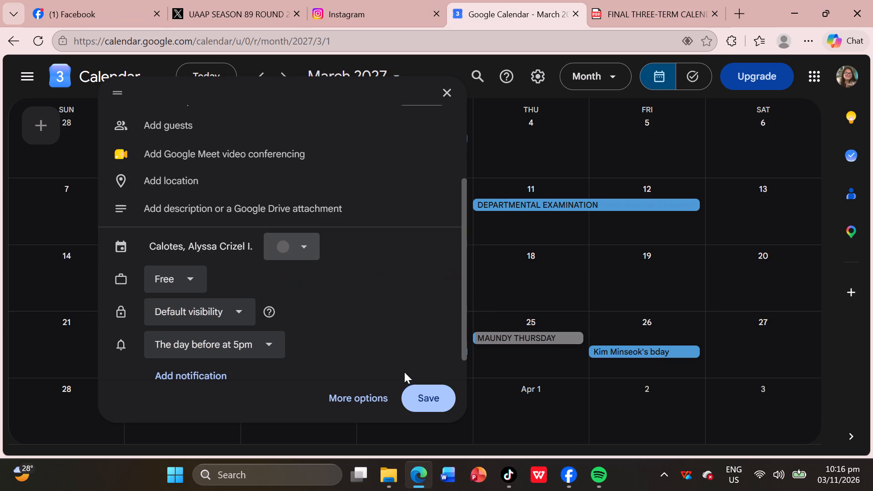
pyautogui.click(423, 392)
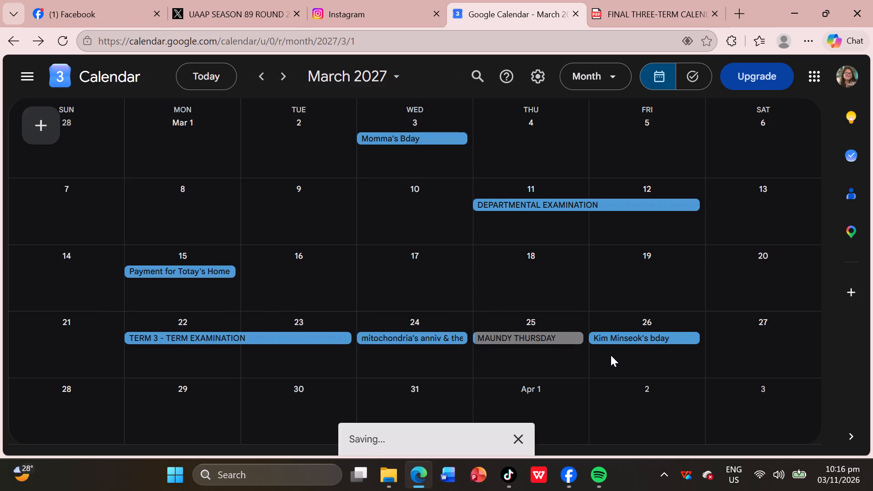
# Create an all-day event on March 26, 2027 titled "GOOD FRIDAY", colour it Graphite like the Maundy Thursday event, and save it.
pyautogui.click(615, 356)
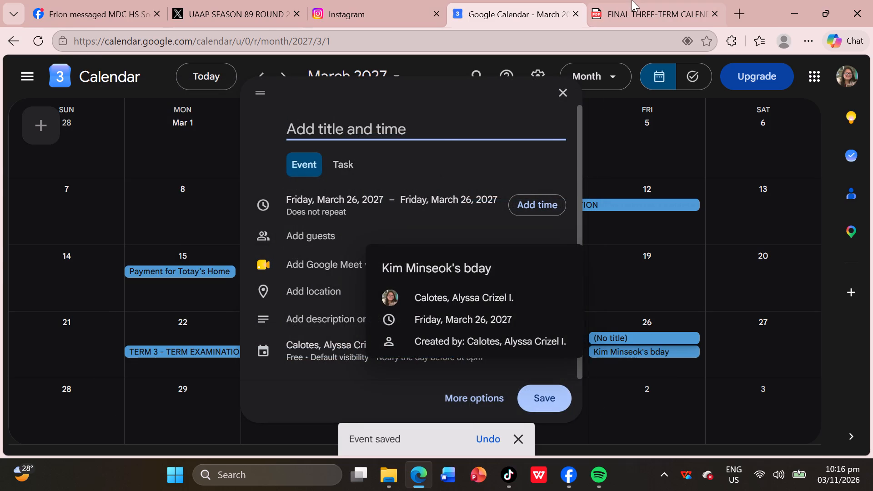
pyautogui.click(632, 0)
pyautogui.click(523, 0)
pyautogui.write('GOOD FRIDAY')
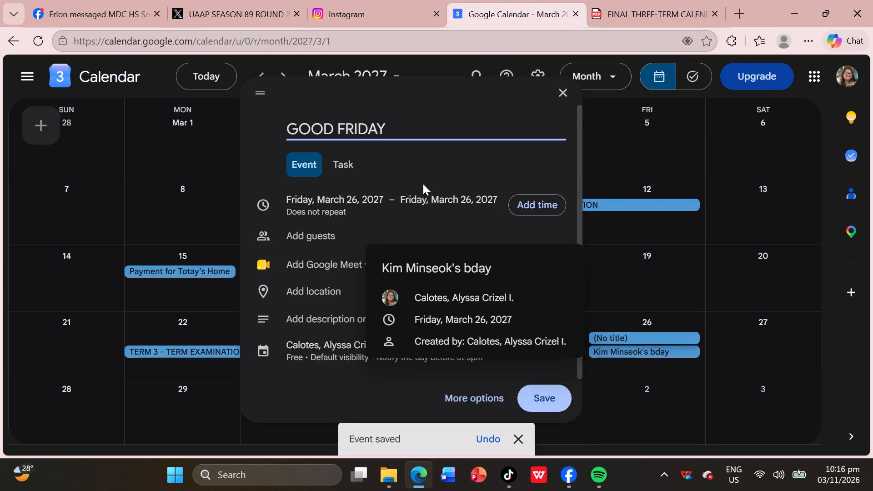
pyautogui.click(362, 346)
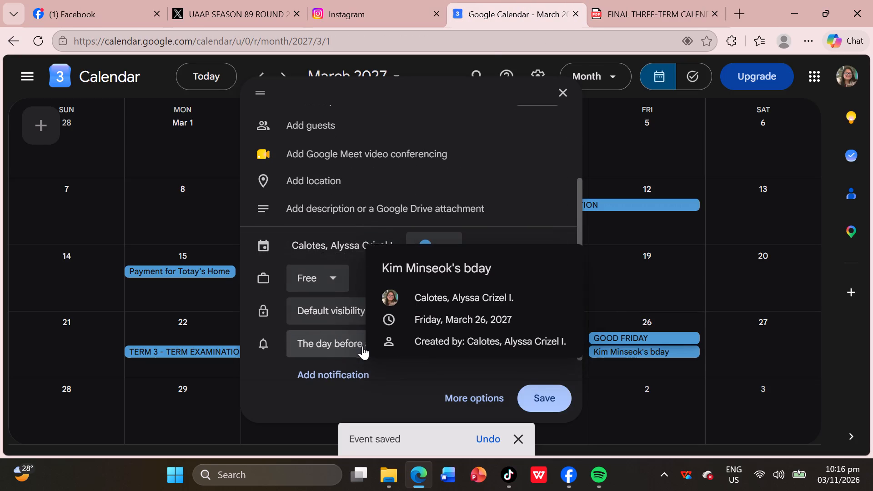
pyautogui.click(441, 240)
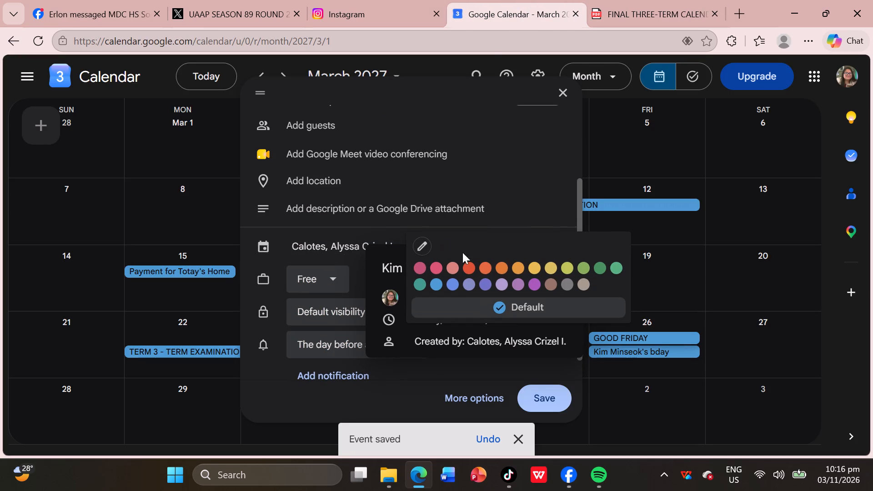
pyautogui.click(569, 286)
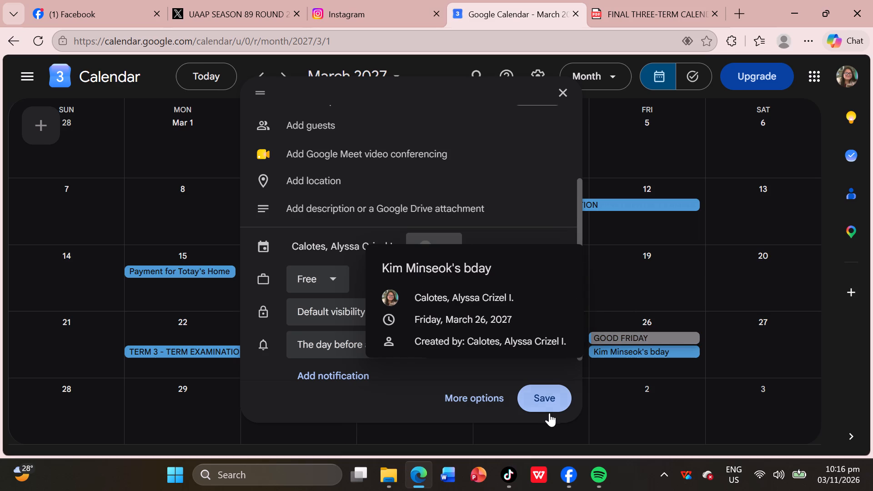
pyautogui.click(541, 394)
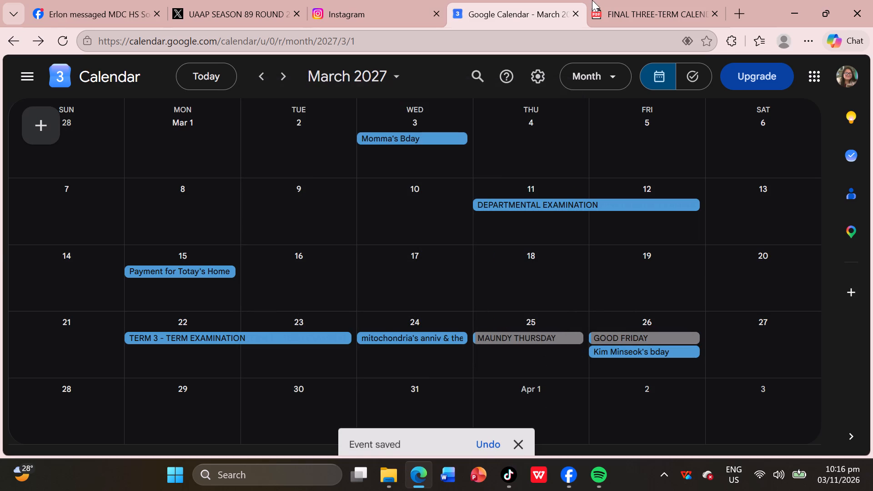
# Check the PDF's last March 2027 entry and save a red all-day Google Calendar event on March 30-31 titled "HIGHSCHOOL DAYS".
pyautogui.click(623, 0)
pyautogui.scroll(-1, 461, 251)
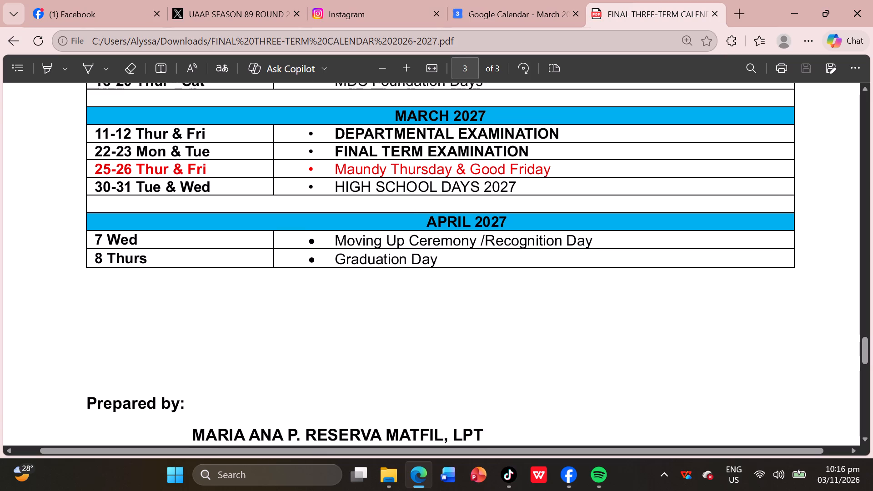
pyautogui.scroll(-1, 461, 251)
pyautogui.click(486, 6)
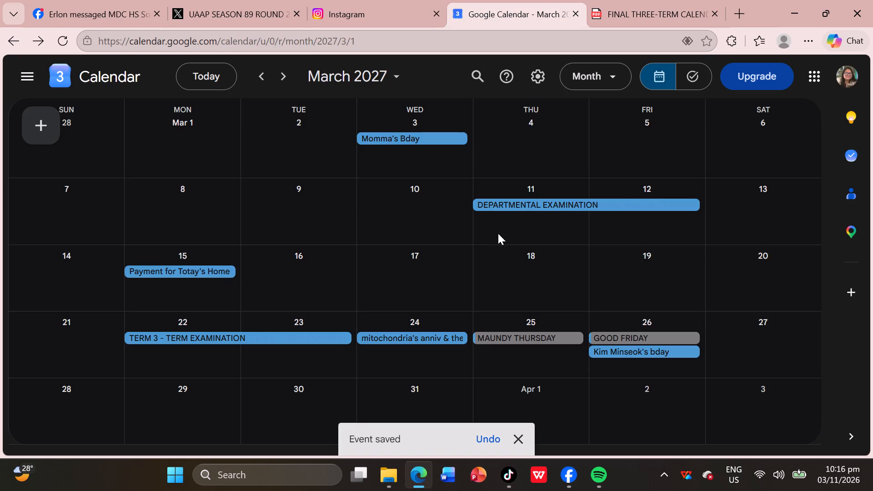
pyautogui.moveTo(288, 411); pyautogui.dragTo(412, 420)
pyautogui.write('HIGHSCHOOL DAYS')
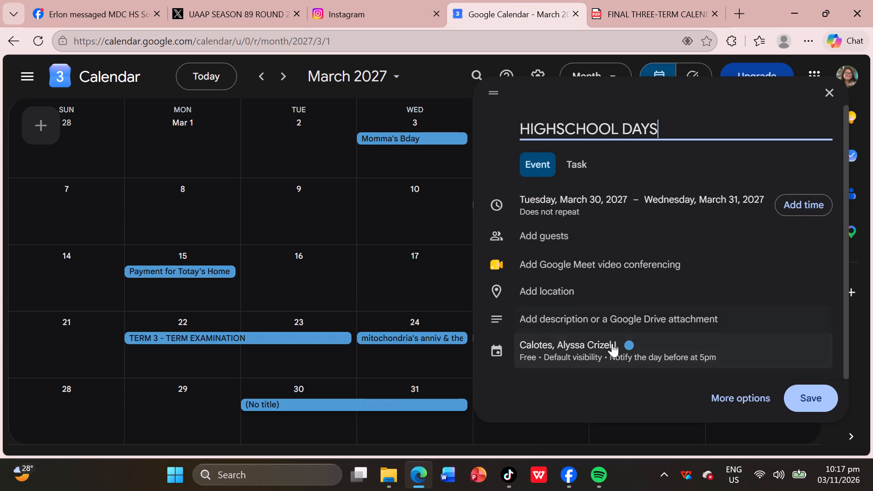
pyautogui.click(626, 345)
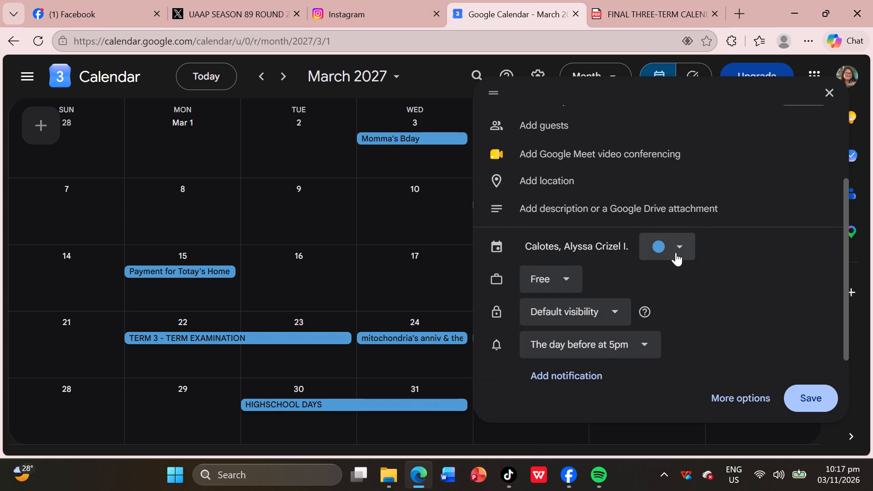
pyautogui.click(676, 252)
pyautogui.click(701, 269)
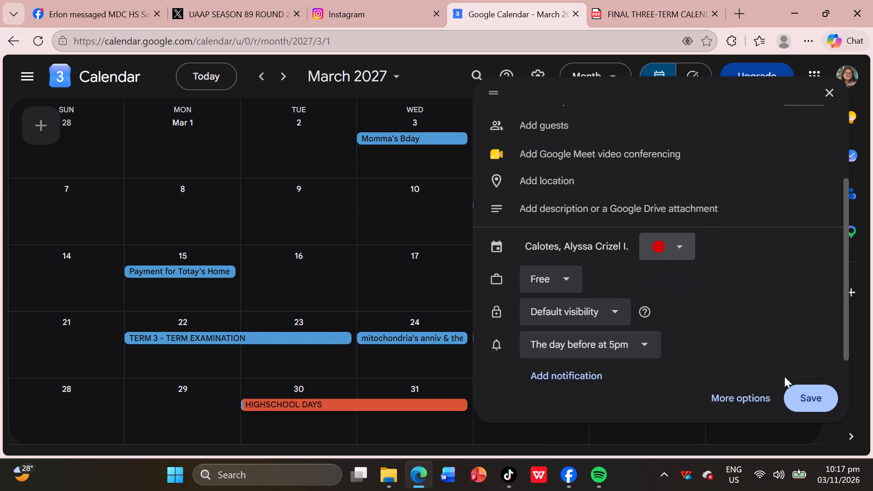
pyautogui.click(814, 402)
# Check the PDF's April 2027 entries and save an all-day Google Calendar event on April 7, 2027 titled "MOVING UP CEREMONY".
pyautogui.click(647, 0)
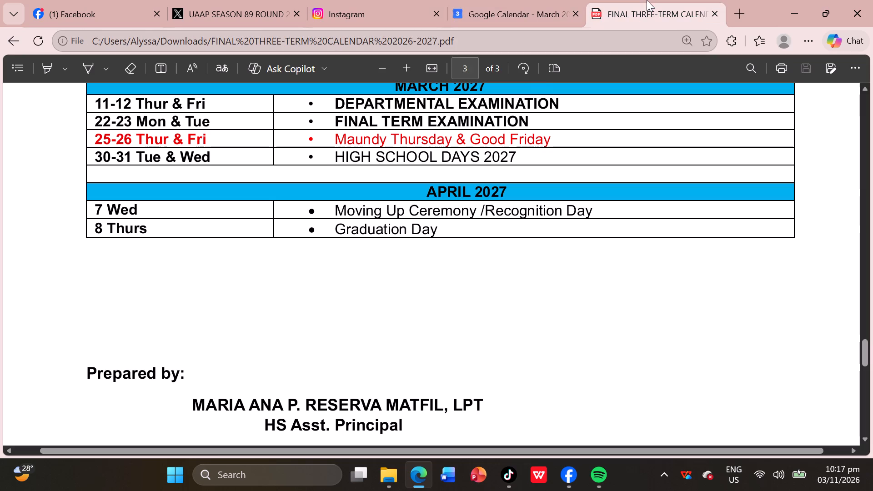
pyautogui.scroll(-1, 451, 221)
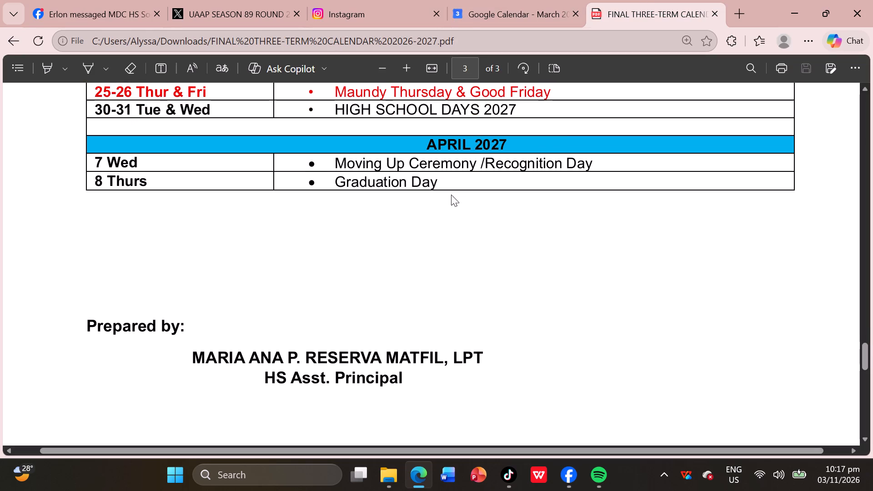
pyautogui.click(471, 18)
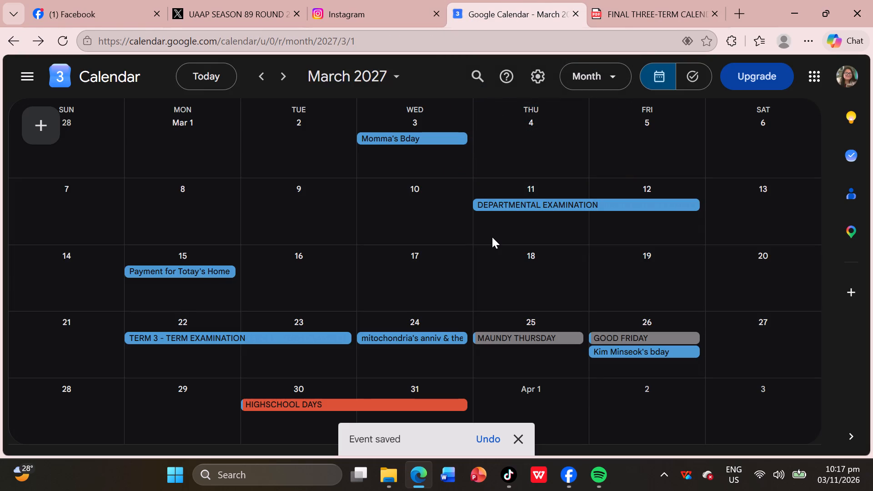
pyautogui.scroll(-1, 492, 237)
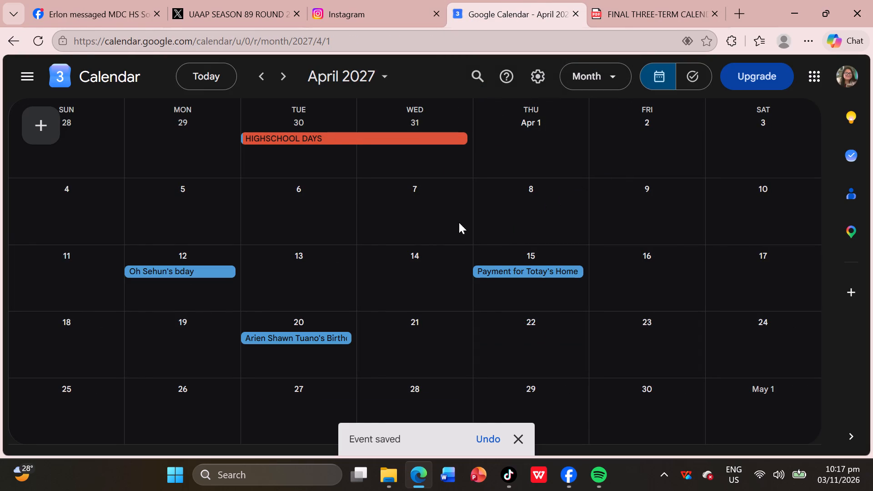
pyautogui.click(425, 223)
pyautogui.write('MOVING UO C')
pyautogui.press('BackSpace')
pyautogui.press('BackSpace')
pyautogui.press('BackSpace')
pyautogui.write('PC E')
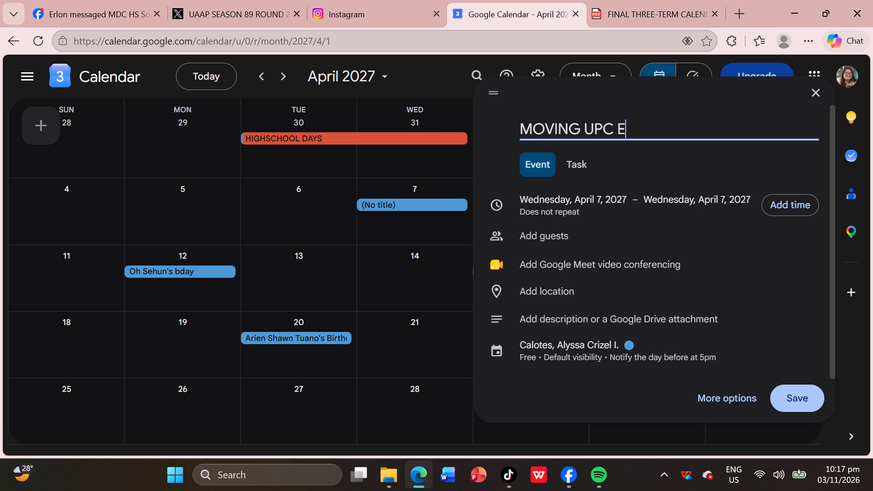
pyautogui.press('BackSpace')
pyautogui.press('BackSpace')
pyautogui.press('BackSpace')
pyautogui.press('space')
pyautogui.write('CEREMONY')
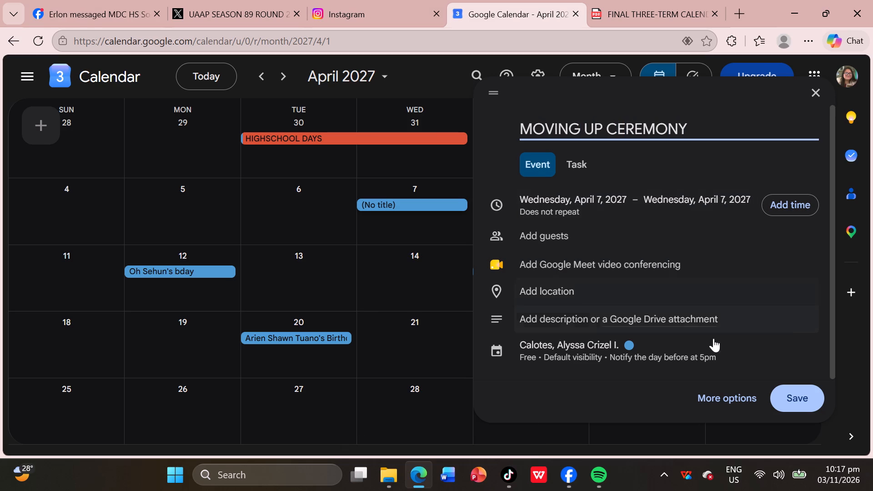
pyautogui.click(794, 401)
# Create an all-day event on April 8, 2027 titled "GRADUATION DAY", checking the entry in the PDF, and save it.
pyautogui.click(524, 213)
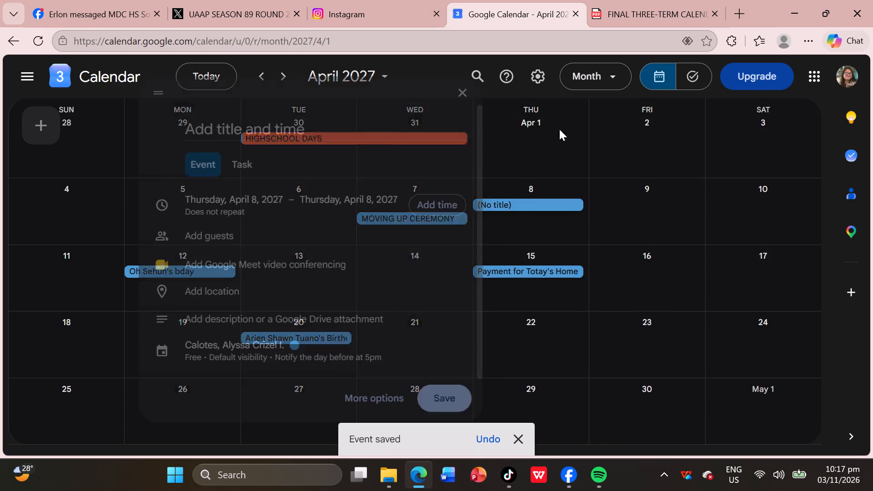
pyautogui.click(674, 0)
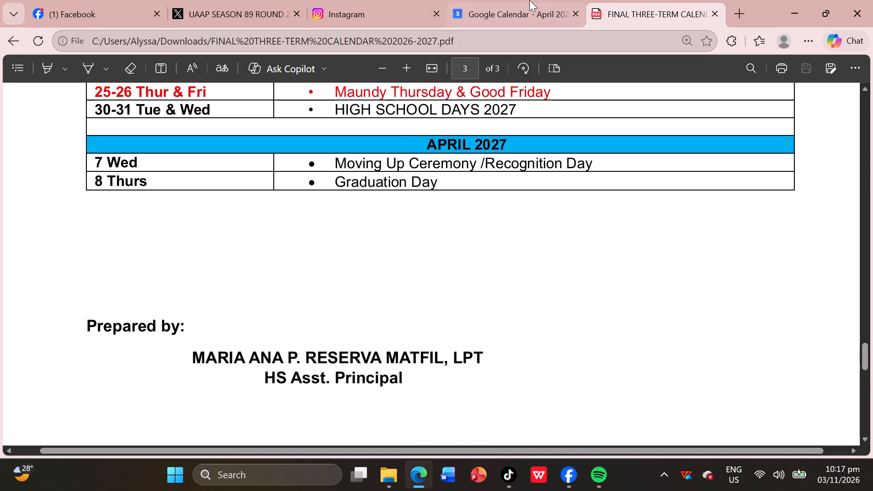
pyautogui.click(529, 0)
pyautogui.write('GRADUATION DAY')
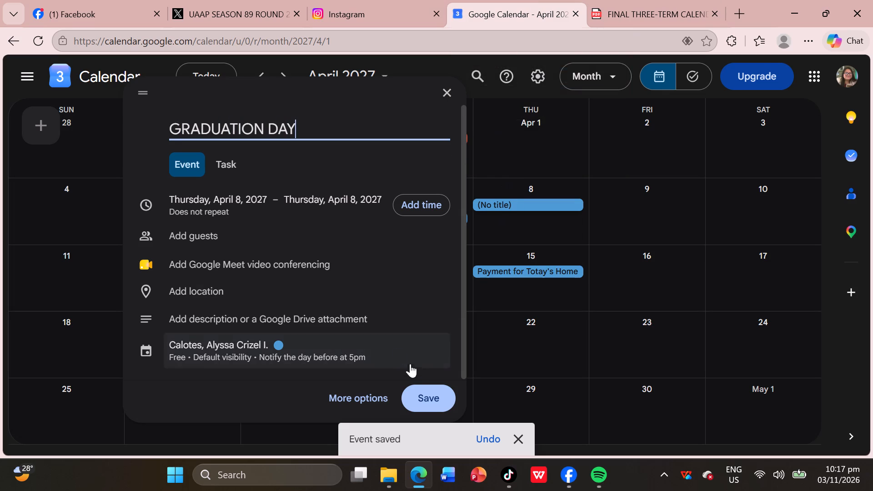
pyautogui.click(421, 398)
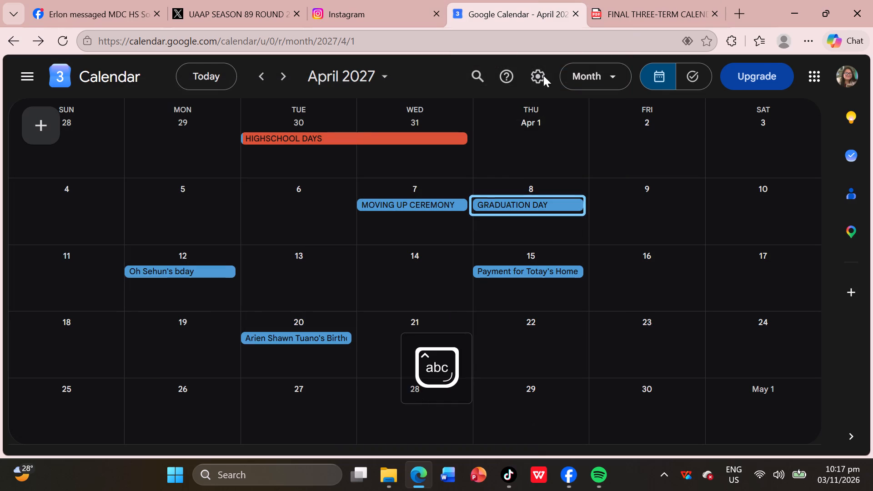
# Close the three-term calendar PDF.
pyautogui.click(713, 12)
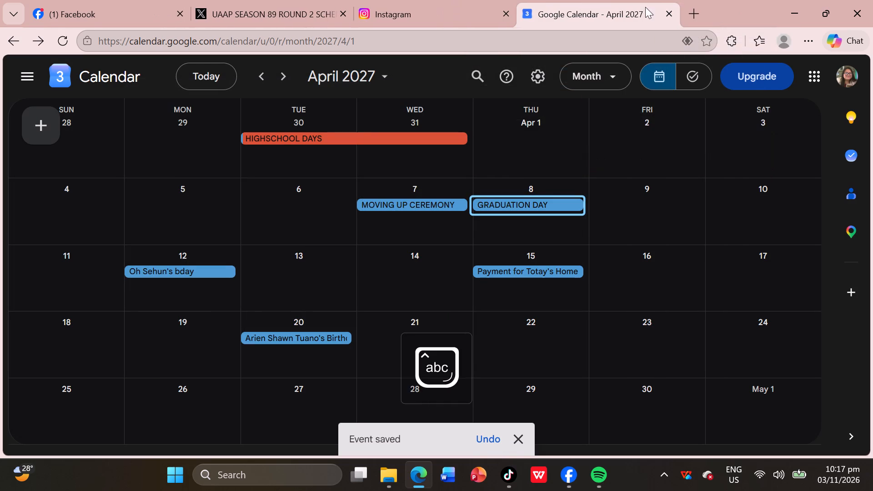
# Go back through the calendar months from April 2027 to January 2027 to review the recorded entries.
pyautogui.scroll(3, 455, 181)
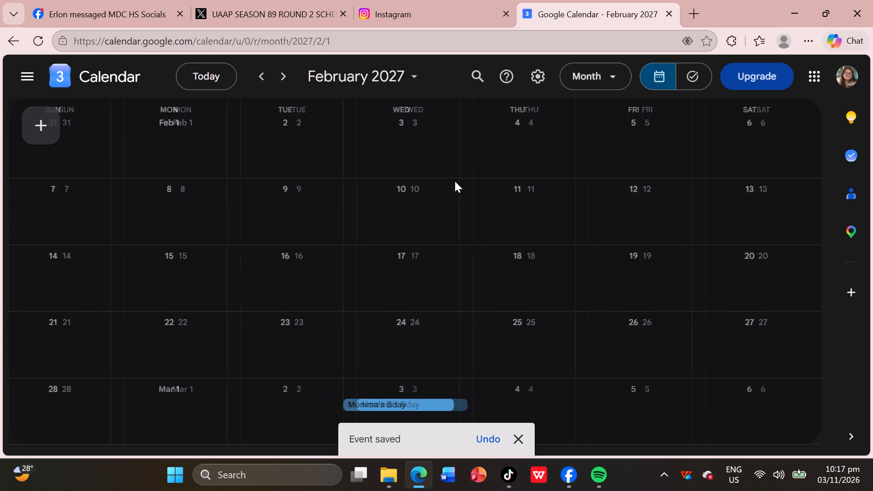
pyautogui.scroll(1, 455, 181)
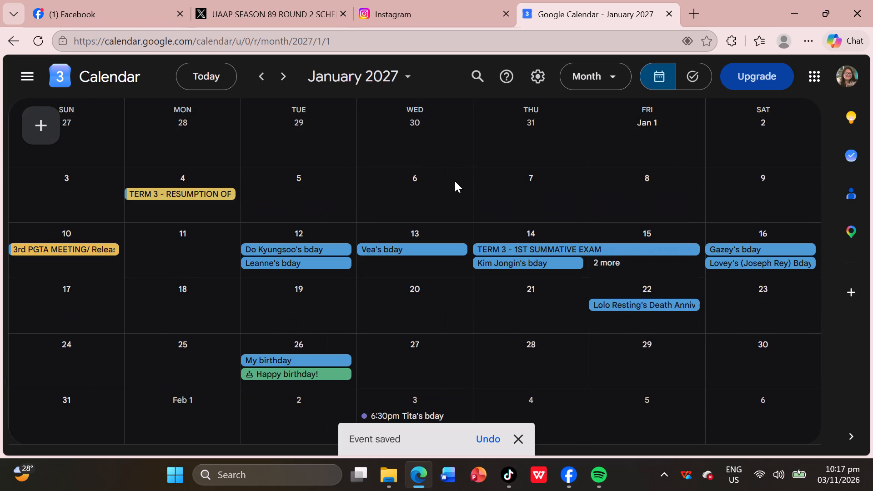
# Go back to December 2026 in the calendar and check the full list of events on December 3.
pyautogui.scroll(1, 455, 181)
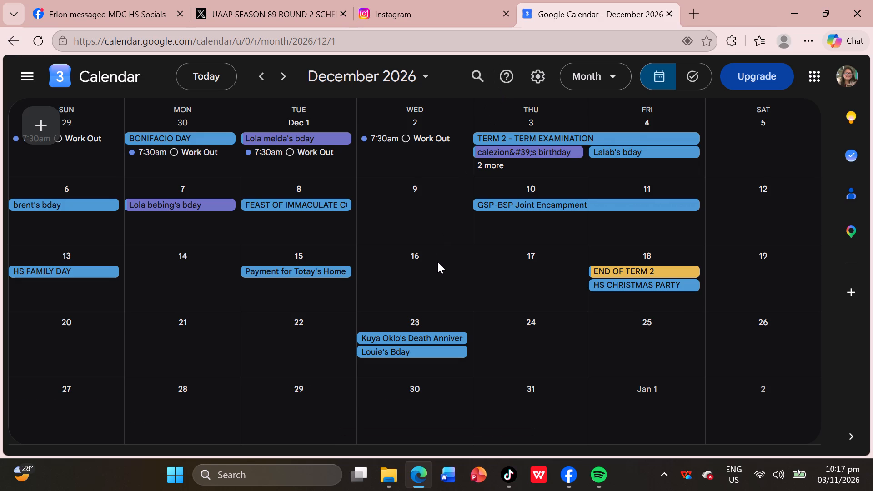
pyautogui.scroll(-1, 434, 221)
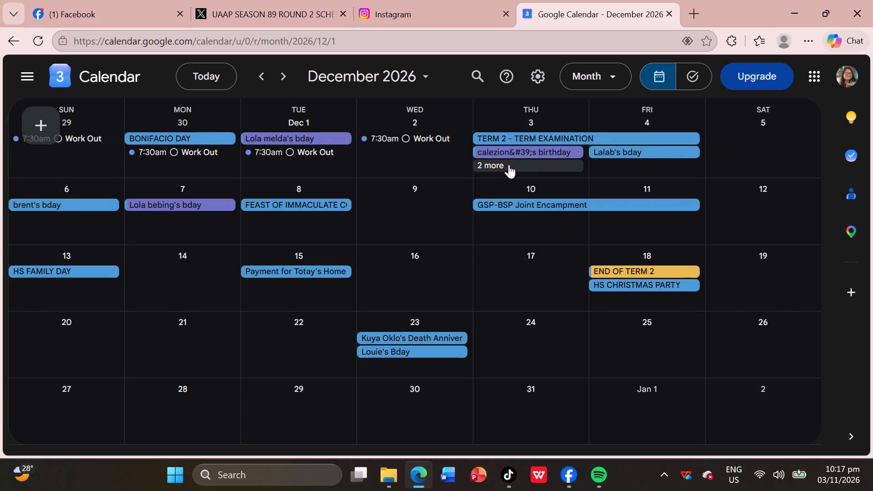
pyautogui.click(480, 166)
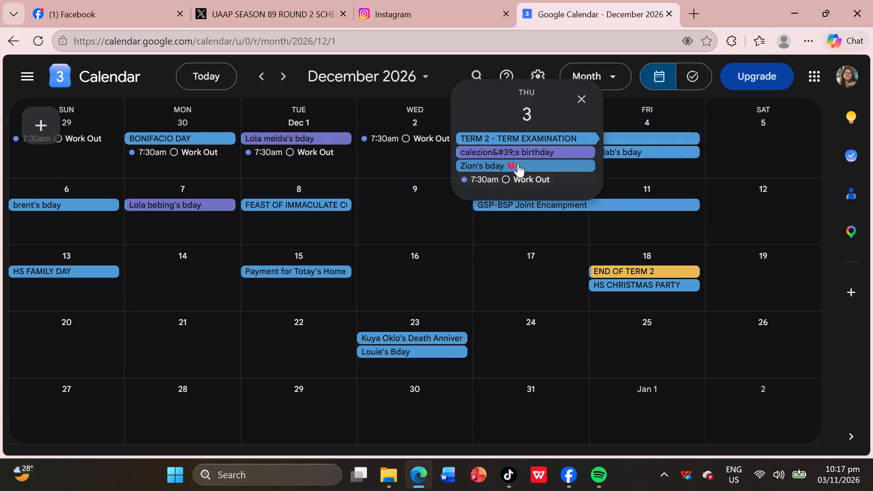
pyautogui.click(581, 99)
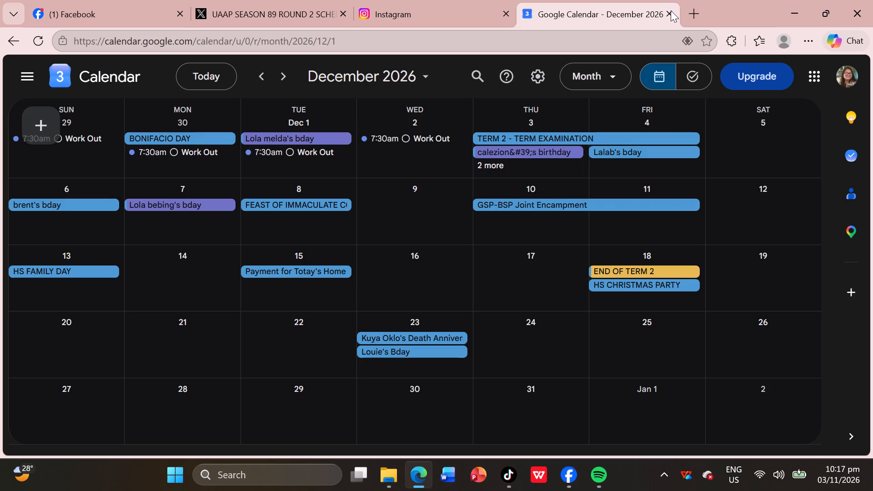
# Close the Google Calendar page.
pyautogui.click(671, 10)
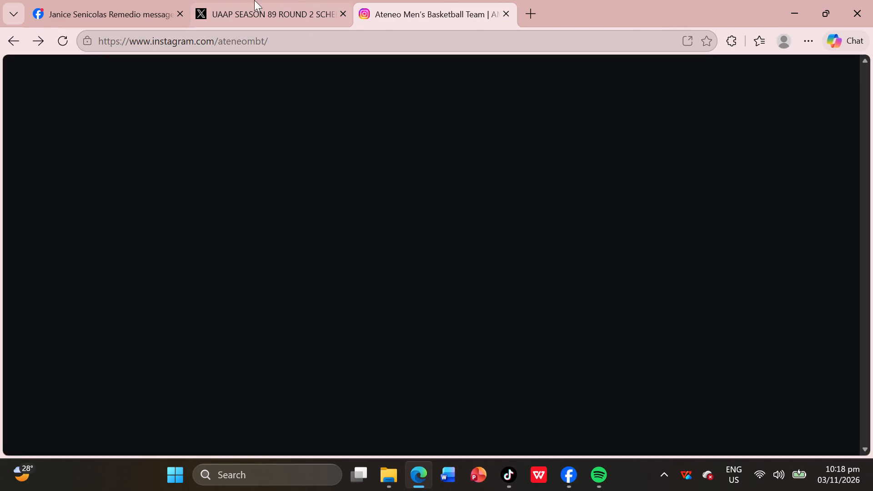
# Switch to Facebook and open the conversation options of the MDC HS Socials group chat.
pyautogui.click(108, 0)
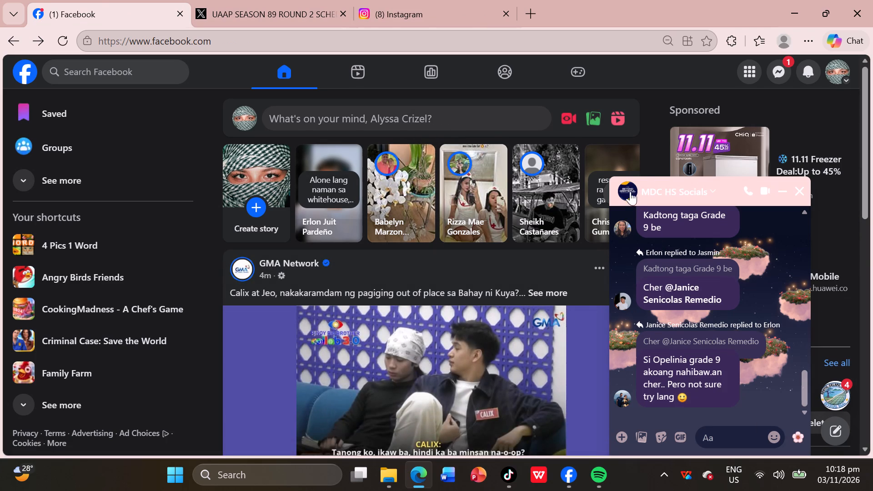
pyautogui.click(673, 187)
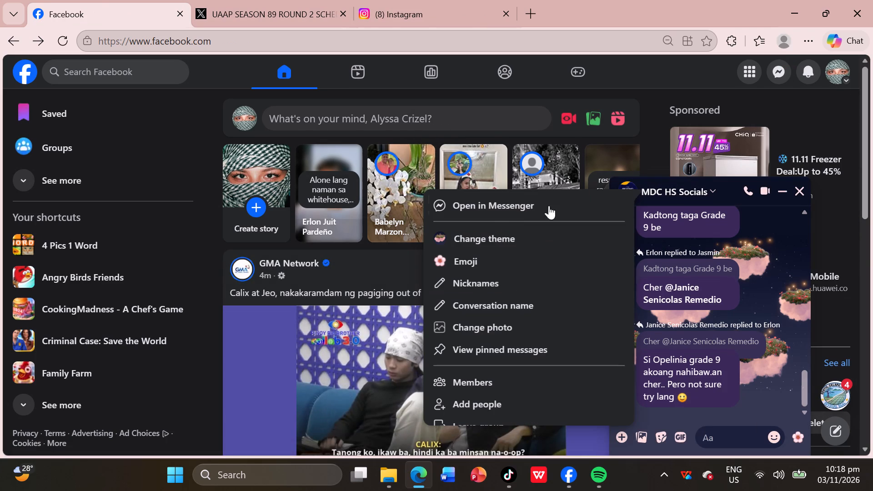
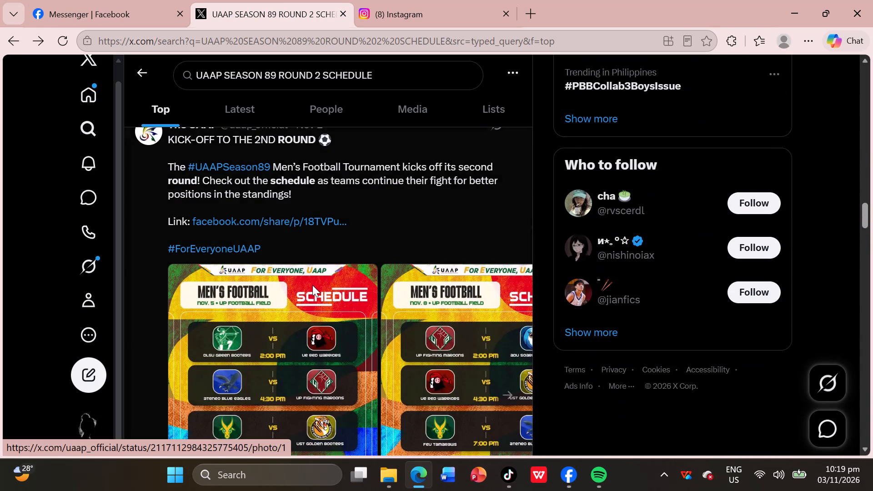
# Examine the UAAP Season 89 round 2 search results on X for the men's football and Ateneo badminton schedule posts.
pyautogui.scroll(1, 312, 285)
pyautogui.scroll(-3, 312, 285)
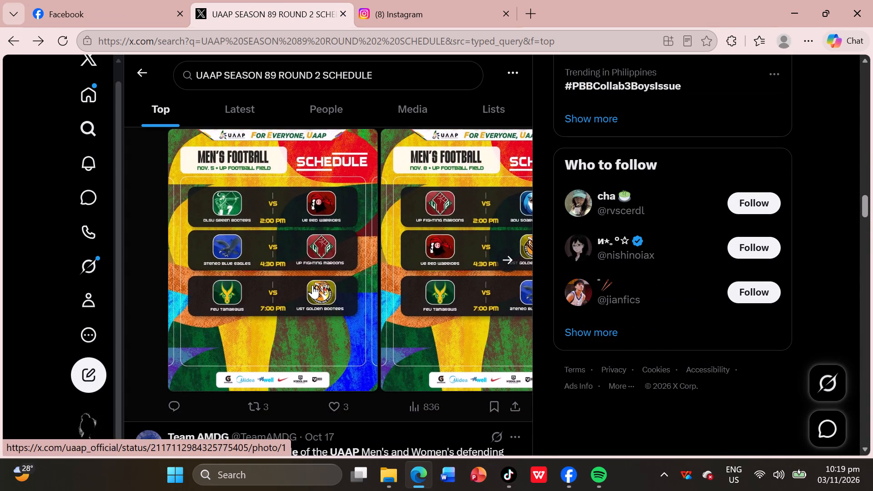
pyautogui.hscroll(-4, 312, 285)
pyautogui.scroll(-2, 312, 285)
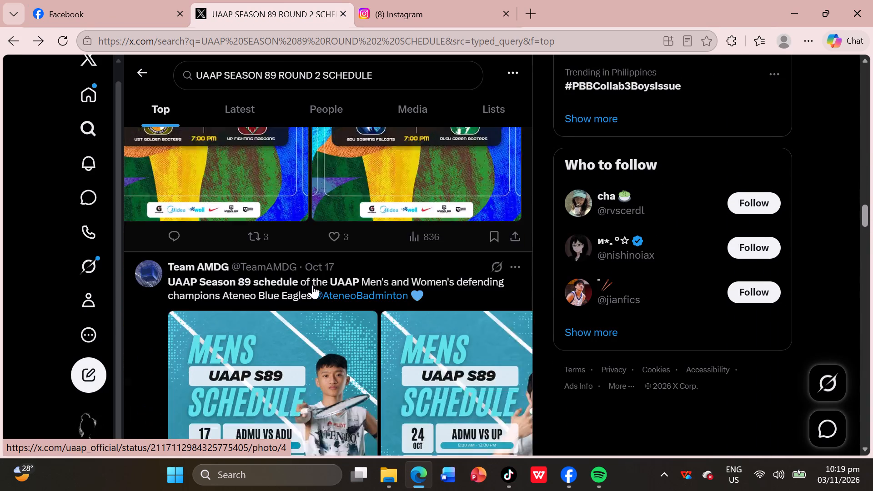
pyautogui.scroll(-1, 312, 285)
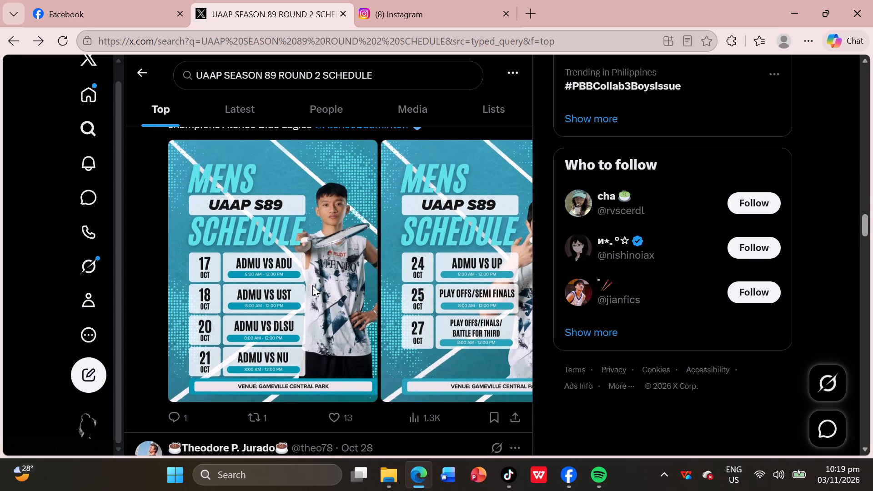
# Switch from the UAAP schedule search results to the X home feed and browse its posts, including the Pop Betches post's images.
pyautogui.scroll(1, 265, 240)
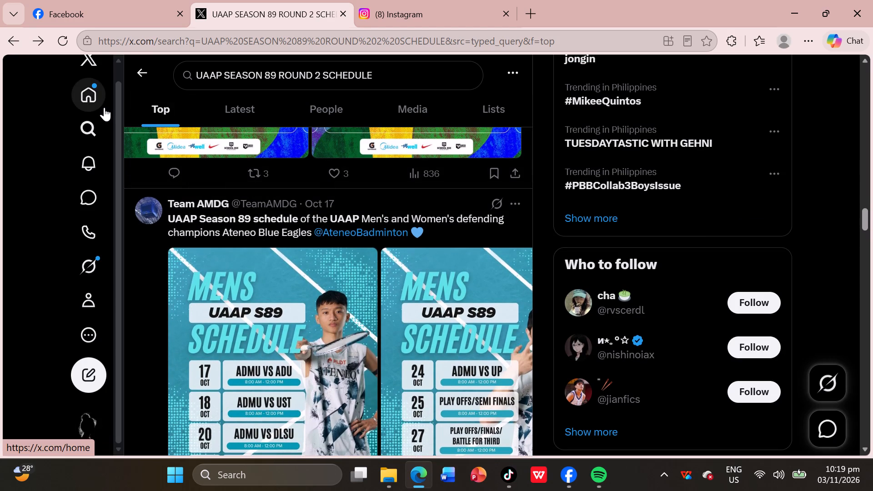
pyautogui.tripleClick(99, 100)
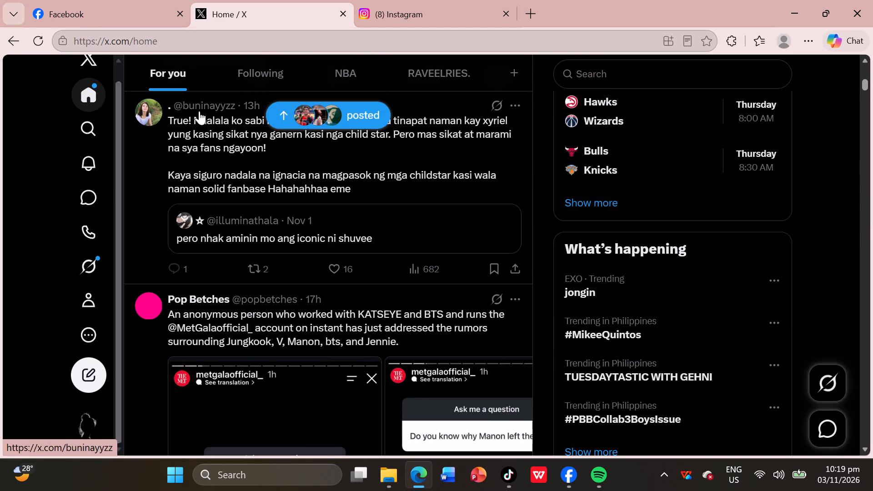
pyautogui.scroll(2, 256, 196)
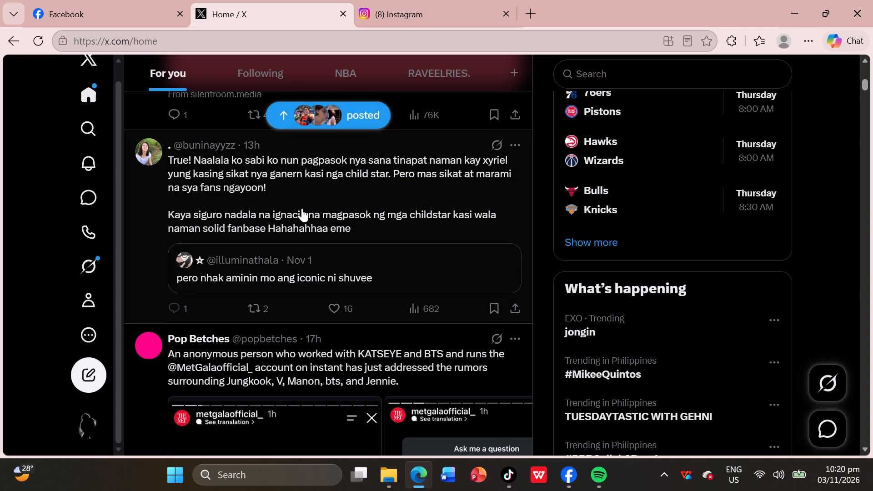
pyautogui.scroll(-1, 302, 208)
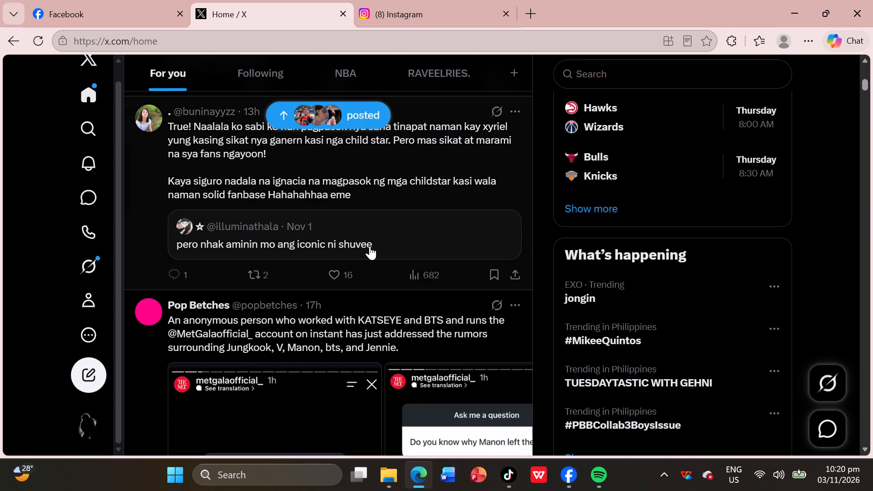
pyautogui.scroll(-3, 370, 246)
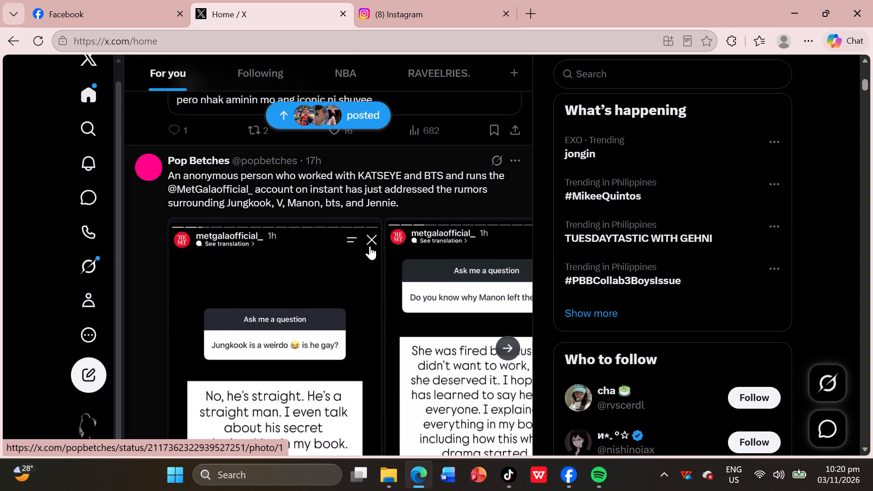
pyautogui.scroll(-2, 370, 246)
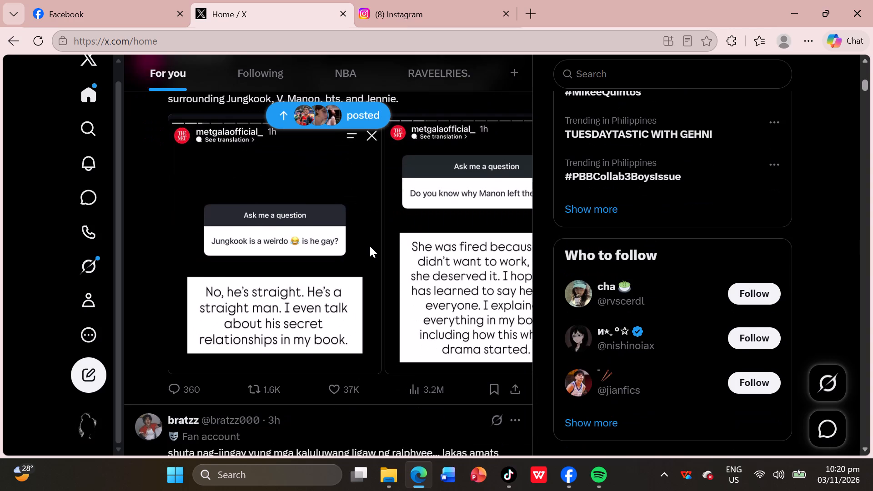
pyautogui.scroll(-2, 370, 246)
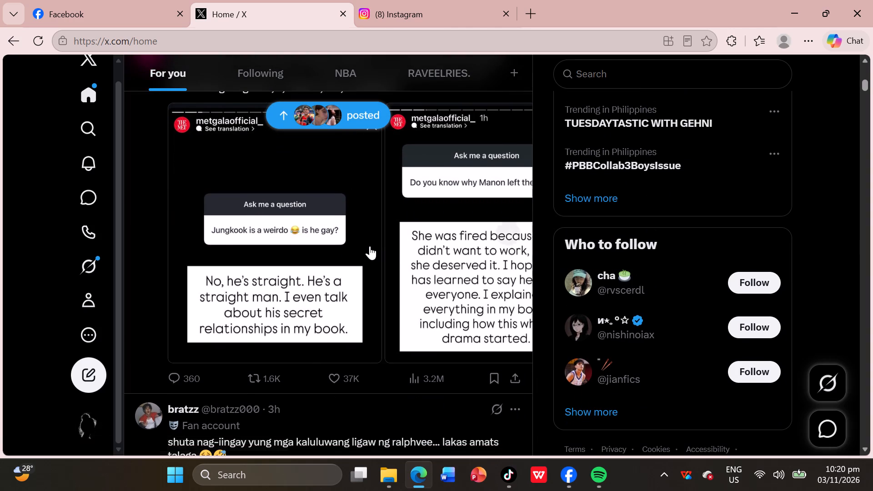
pyautogui.rightClick(370, 246)
pyautogui.hscroll(-2, 370, 246)
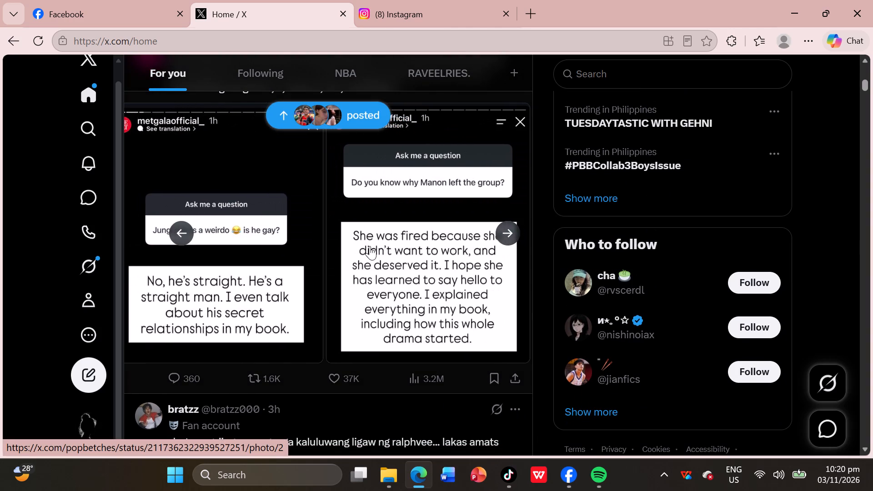
pyautogui.hscroll(-2, 370, 246)
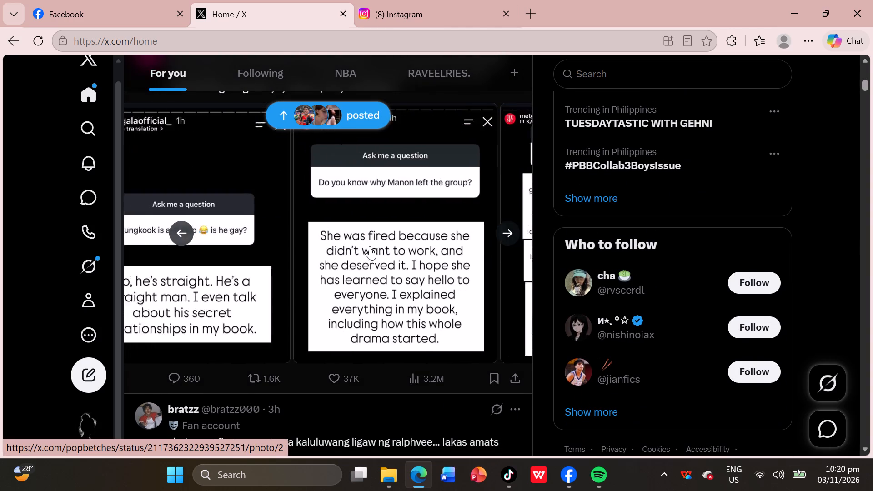
pyautogui.hscroll(-1, 370, 246)
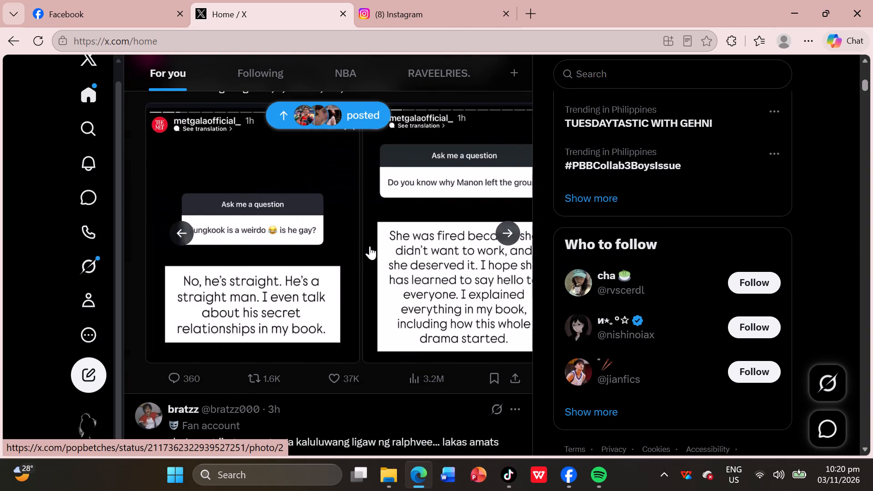